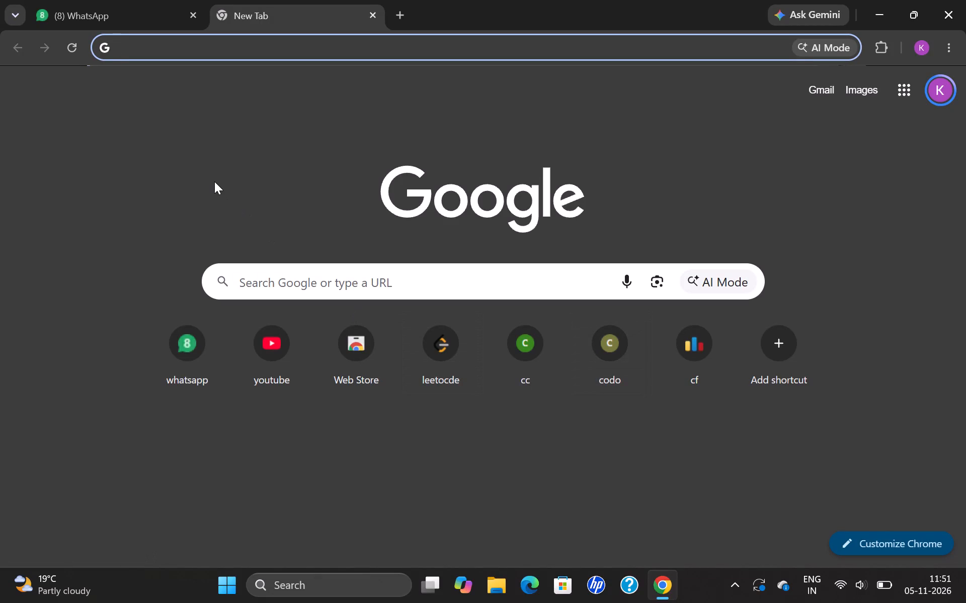
# Go to Canva in the new browser tab, opening the Smart_Transformer_Project_Presentation design for editing.
pyautogui.write('canva')
pyautogui.press('Return')
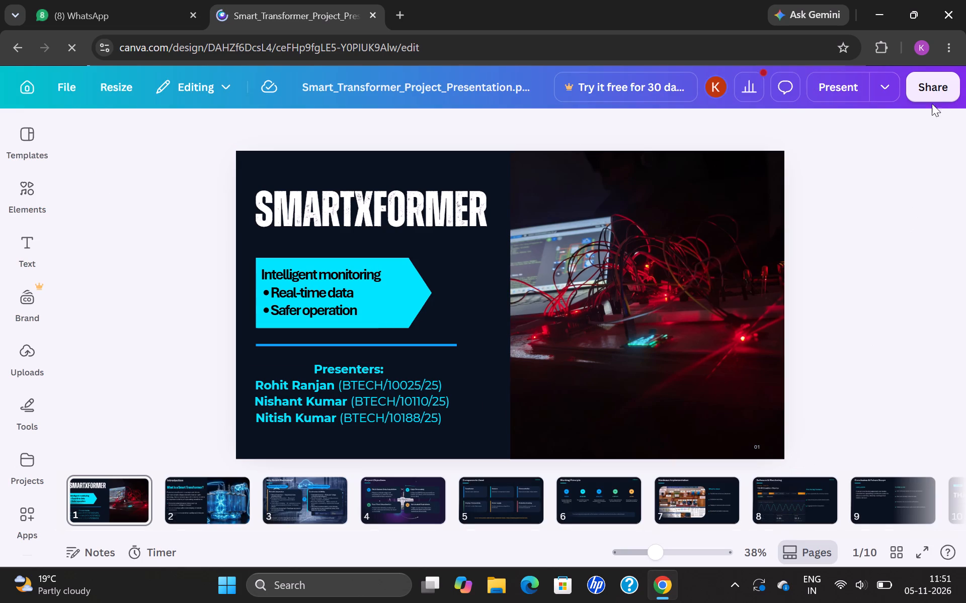
# Copy the presentation's public view link from its sharing options.
pyautogui.click(922, 91)
pyautogui.scroll(-1, 796, 408)
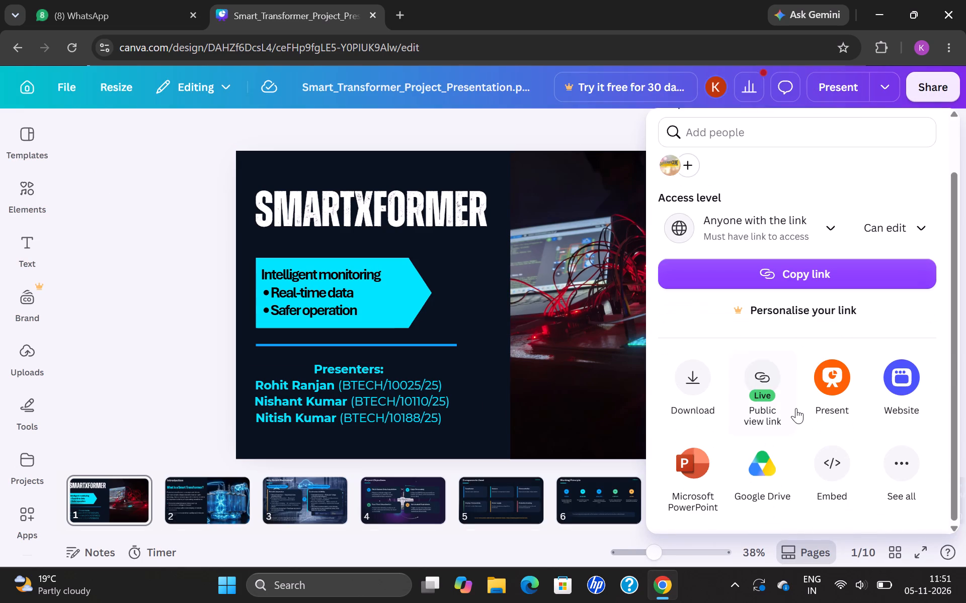
pyautogui.scroll(-1, 796, 408)
pyautogui.click(757, 394)
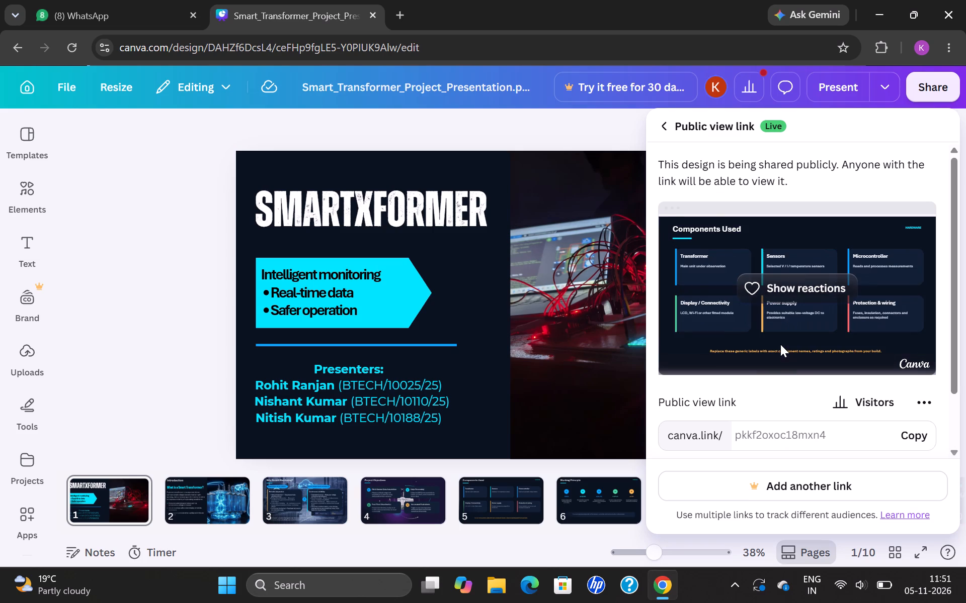
pyautogui.click(904, 436)
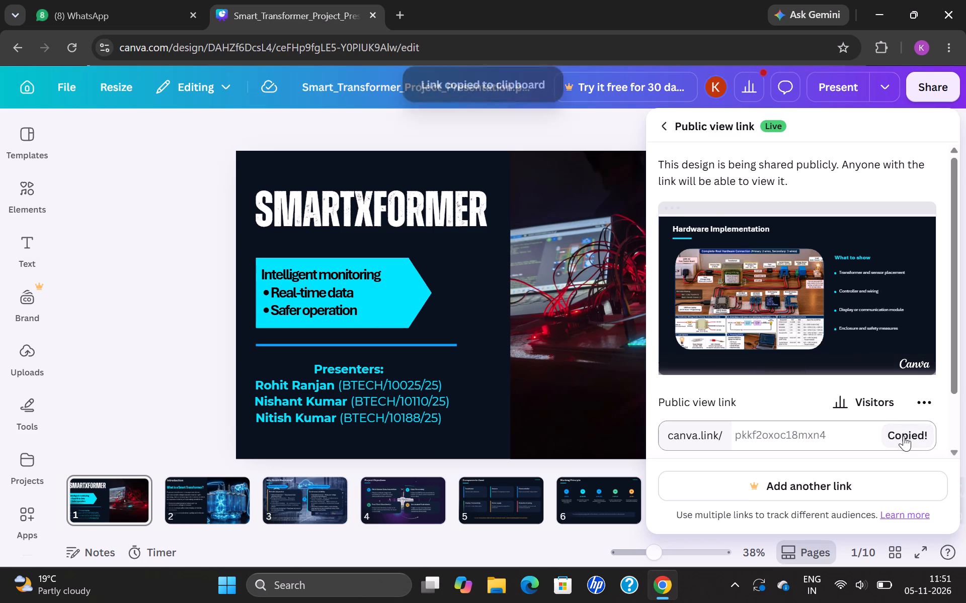
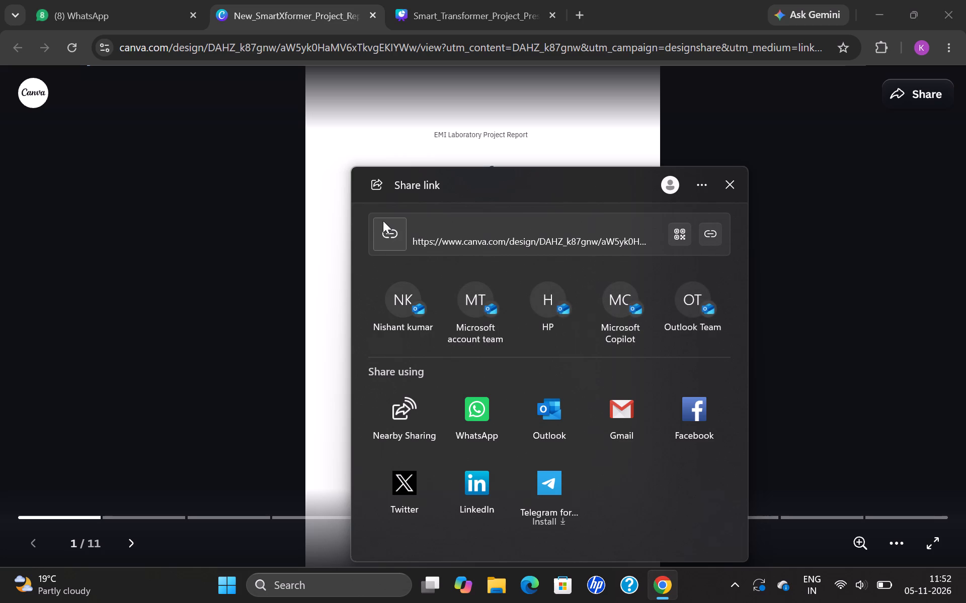
# Copy the share link of the New_SmartXformer project report.
pyautogui.click(711, 225)
# Switch to WhatsApp to share the New_SmartXformer project report link.
pyautogui.click(143, 0)
pyautogui.click(143, 0)
pyautogui.moveTo(142, 1); pyautogui.dragTo(135, 10)
pyautogui.click(135, 10)
pyautogui.click(470, 411)
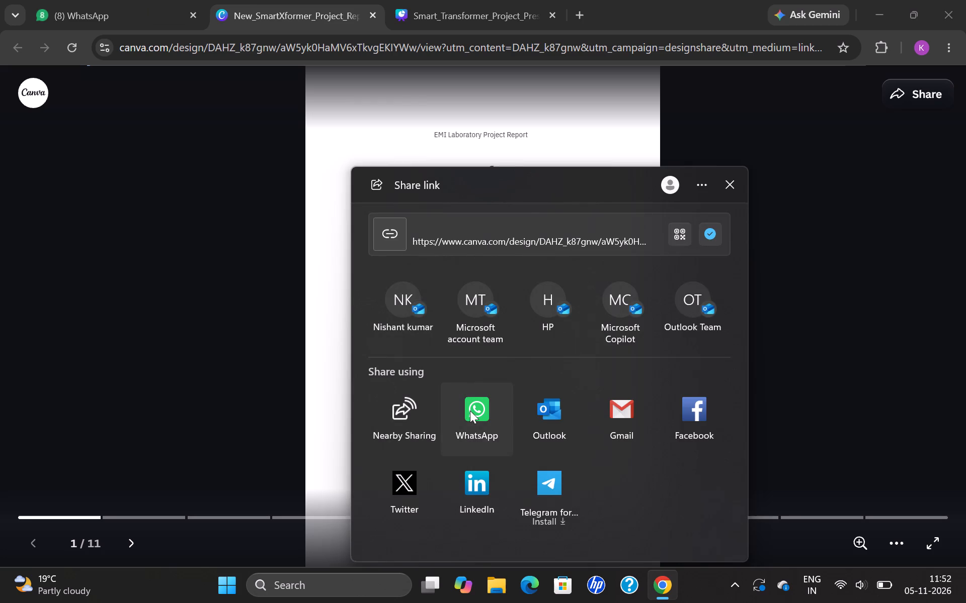
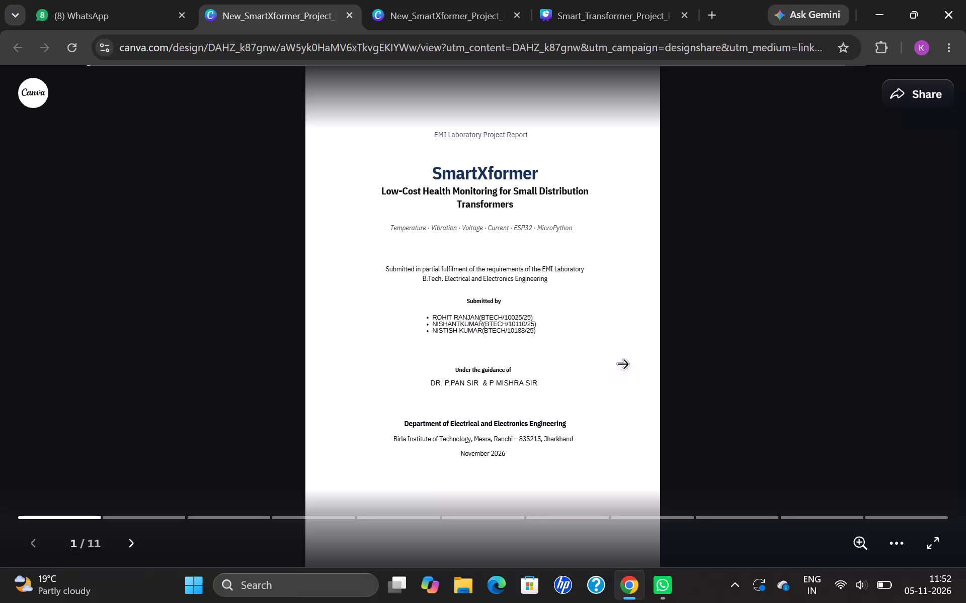
# Page through the SmartXformer project report from the cover to the end of its 11 pages to review its contents.
pyautogui.press('Right')
pyautogui.press('Right')
pyautogui.press('Right')
pyautogui.press('Right')
pyautogui.press('Right')
pyautogui.press('Right')
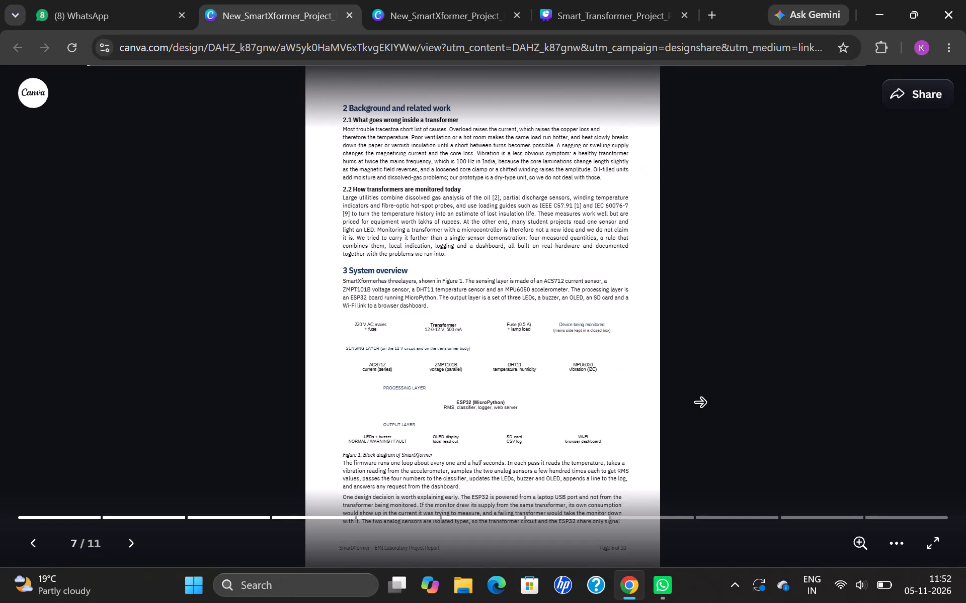
pyautogui.press('Right')
pyautogui.press('Right')
pyautogui.press('Right')
pyautogui.press('Right')
pyautogui.press('Right')
pyautogui.press('Right')
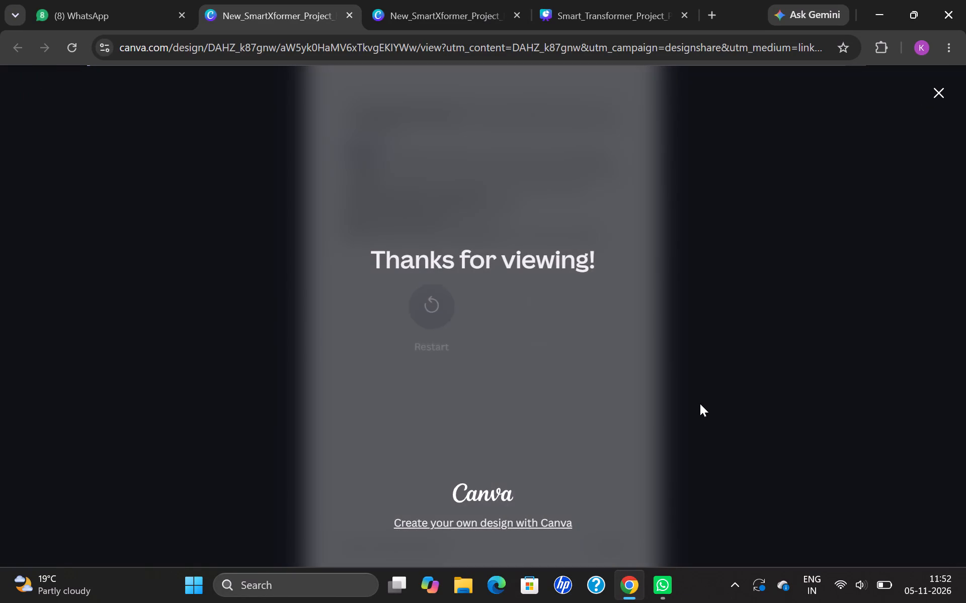
# Open the Share link options for the SmartXformer report and choose Telegram for Windows as the sharing app.
pyautogui.click(537, 334)
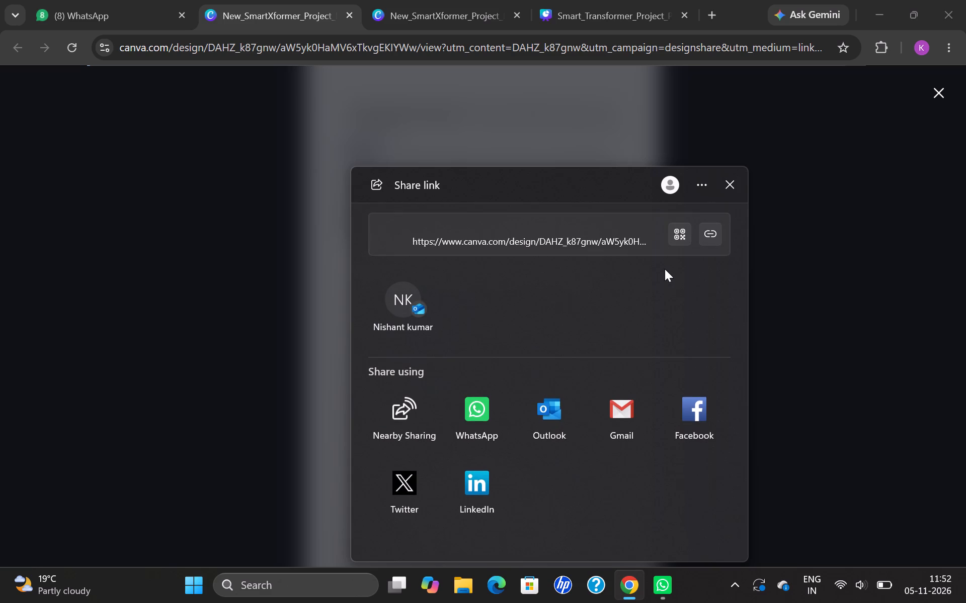
pyautogui.scroll(-1, 570, 413)
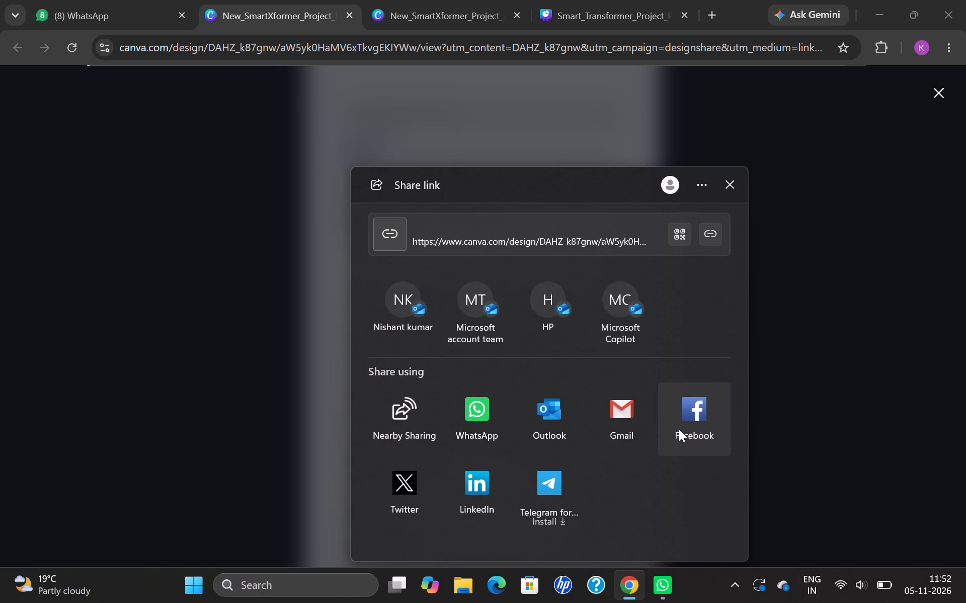
pyautogui.moveTo(666, 429); pyautogui.dragTo(675, 514)
pyautogui.moveTo(675, 514); pyautogui.dragTo(676, 511)
pyautogui.moveTo(676, 511); pyautogui.dragTo(564, 471)
pyautogui.click(564, 471)
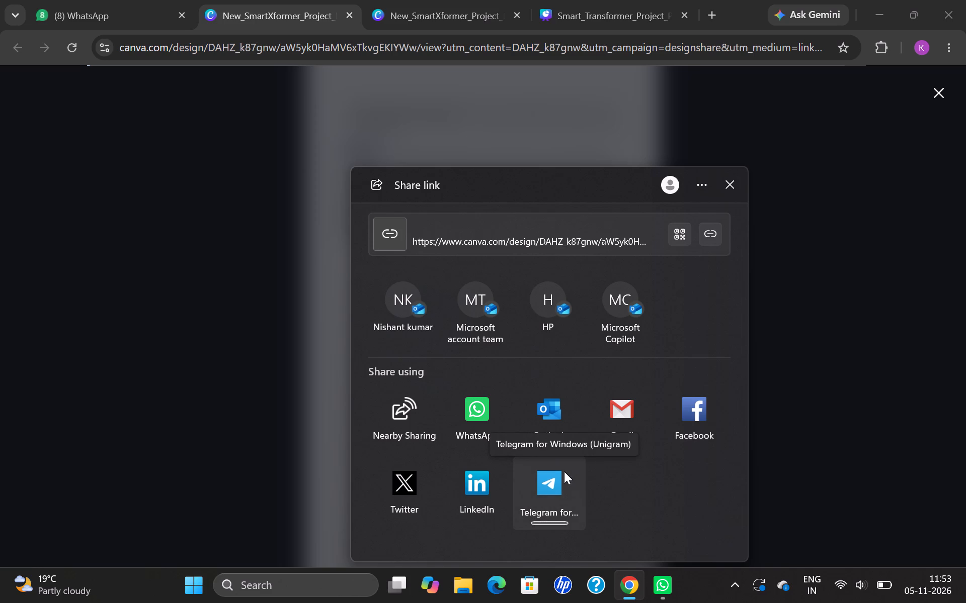
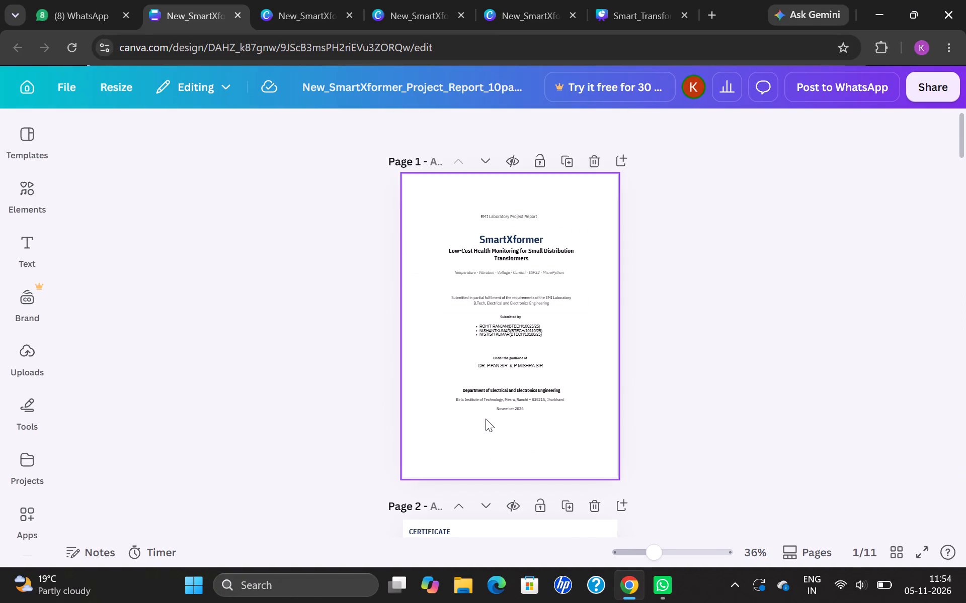
# Look over the opening pages of the SmartXformer project report, and return to the Smart_Transformer_Project_Presentation design.
pyautogui.scroll(-4, 484, 373)
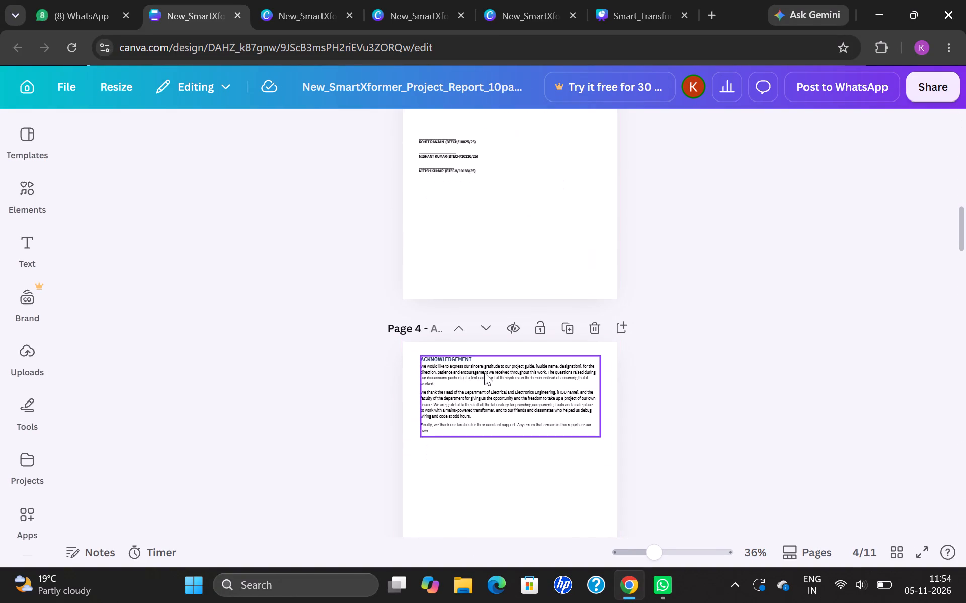
pyautogui.scroll(-9, 484, 373)
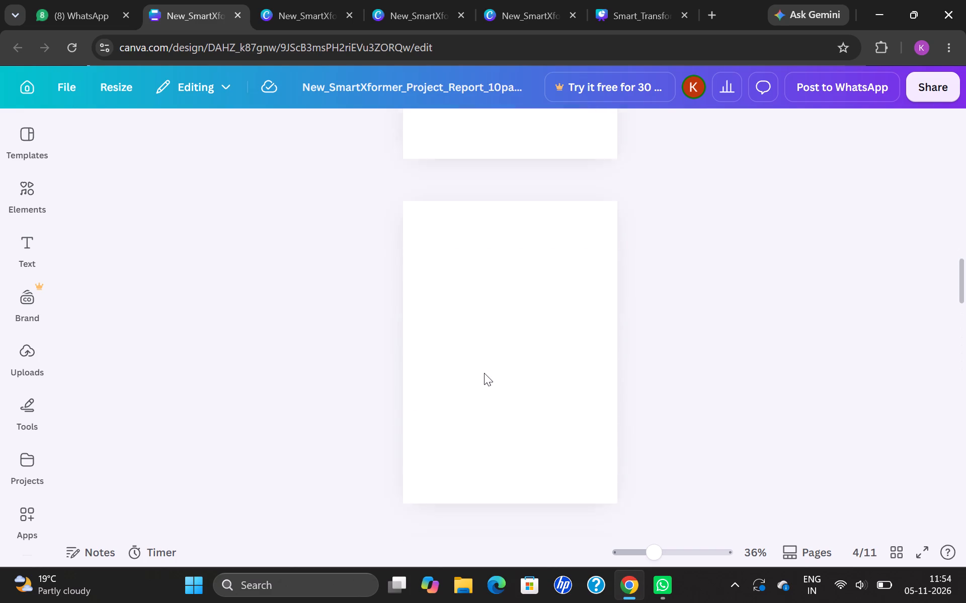
pyautogui.click(614, 3)
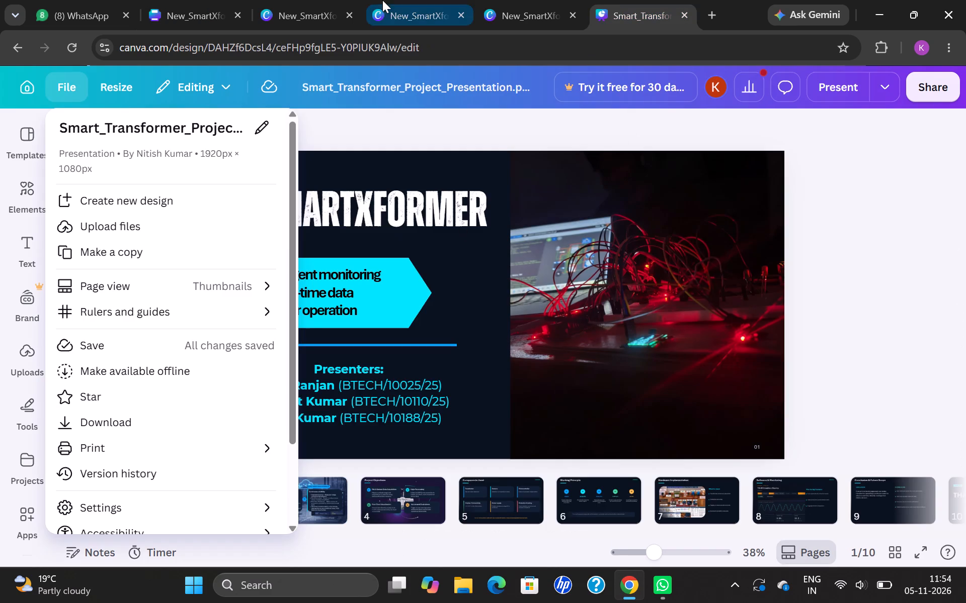
# Page through the publicly shared SmartXformer project report from its cover to the References page to check it.
pyautogui.click(547, 0)
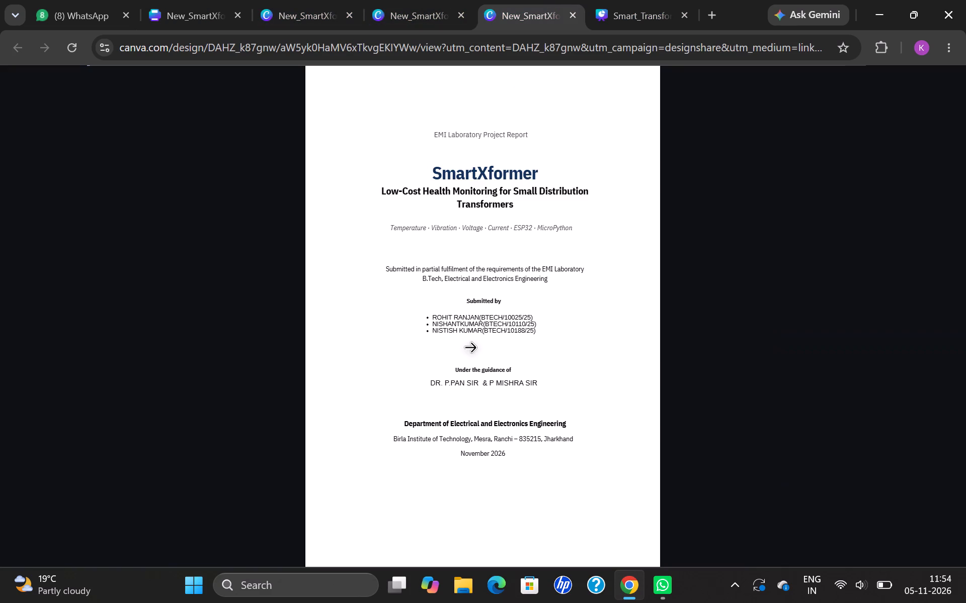
pyautogui.scroll(-7, 470, 349)
pyautogui.press('Right')
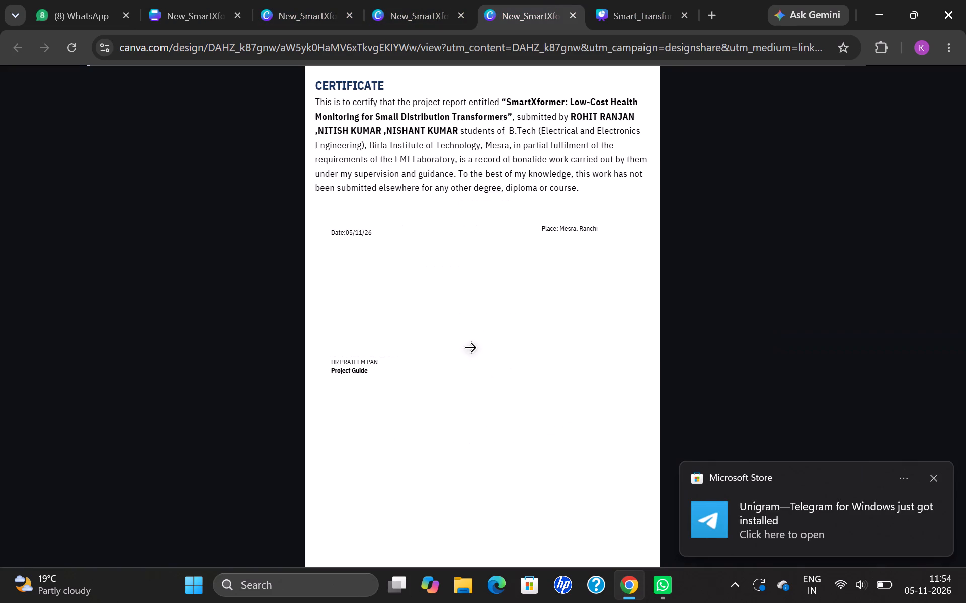
pyautogui.press('Right')
pyautogui.press('Right')
pyautogui.press('Right')
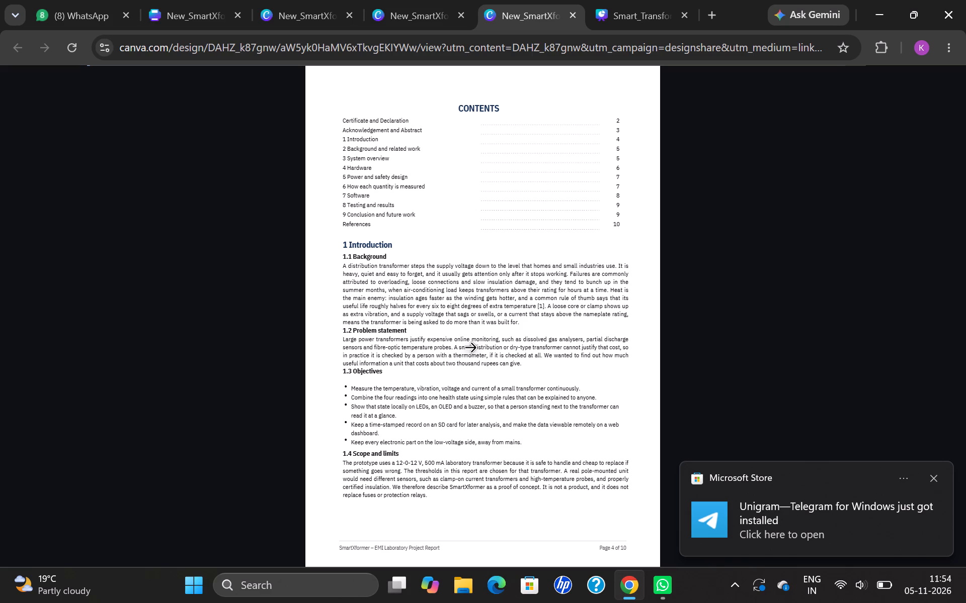
pyautogui.press('Right')
pyautogui.press('Left')
pyautogui.press('Right')
pyautogui.press('Right')
pyautogui.press('Right')
pyautogui.press('Right')
pyautogui.press('Right')
pyautogui.press('Right')
pyautogui.press('Right')
pyautogui.press('Right')
pyautogui.press('Right')
pyautogui.press('Right')
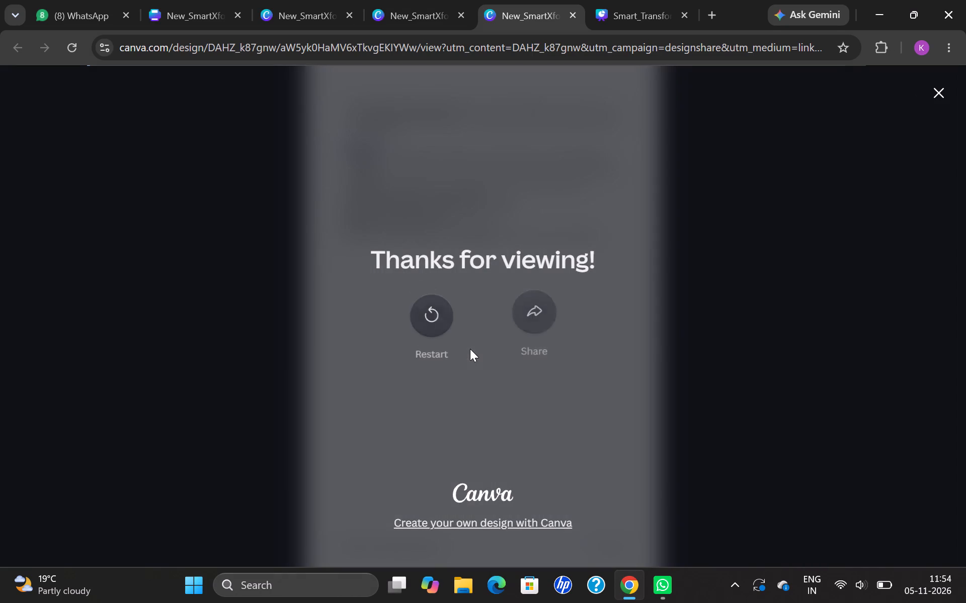
pyautogui.click(941, 99)
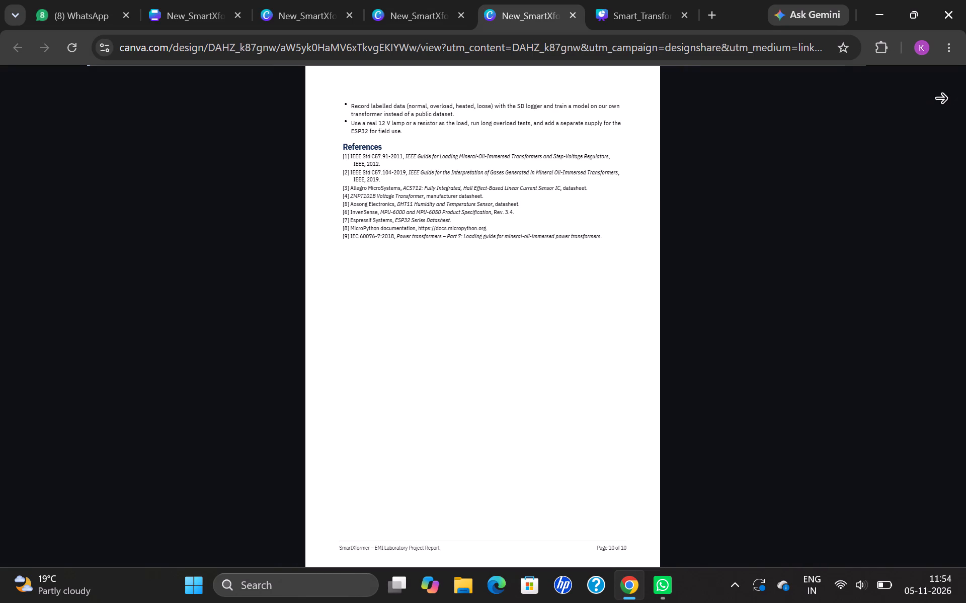
# Minimize the browser and launch Kuro from the desktop.
pyautogui.click(869, 12)
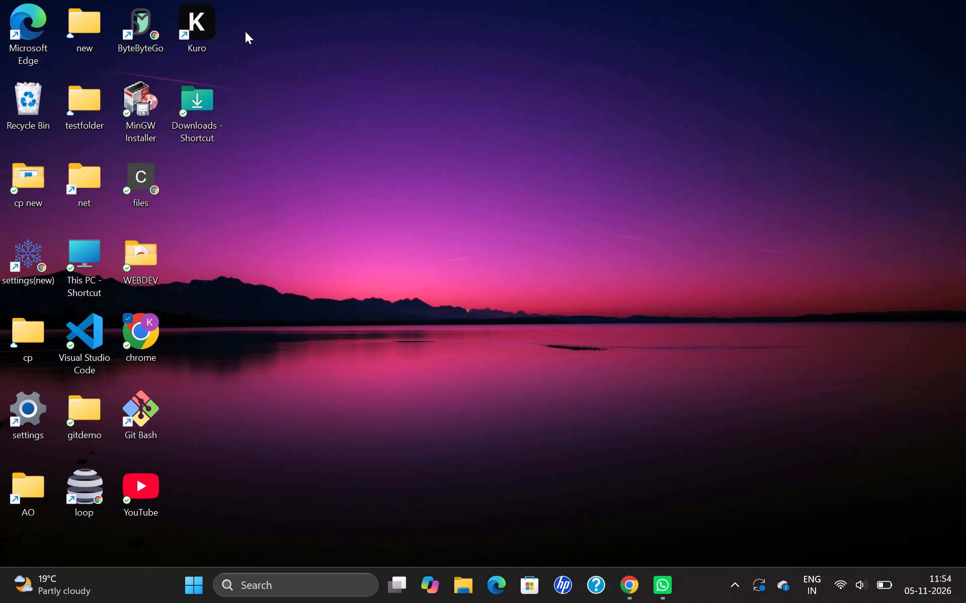
pyautogui.hscroll(-1, 157, 35)
pyautogui.doubleClick(192, 17)
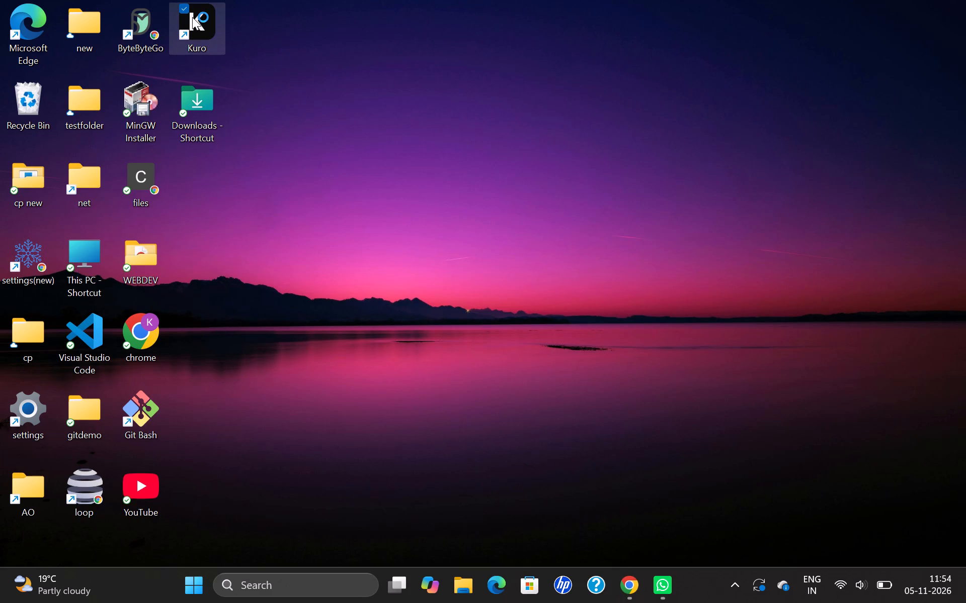
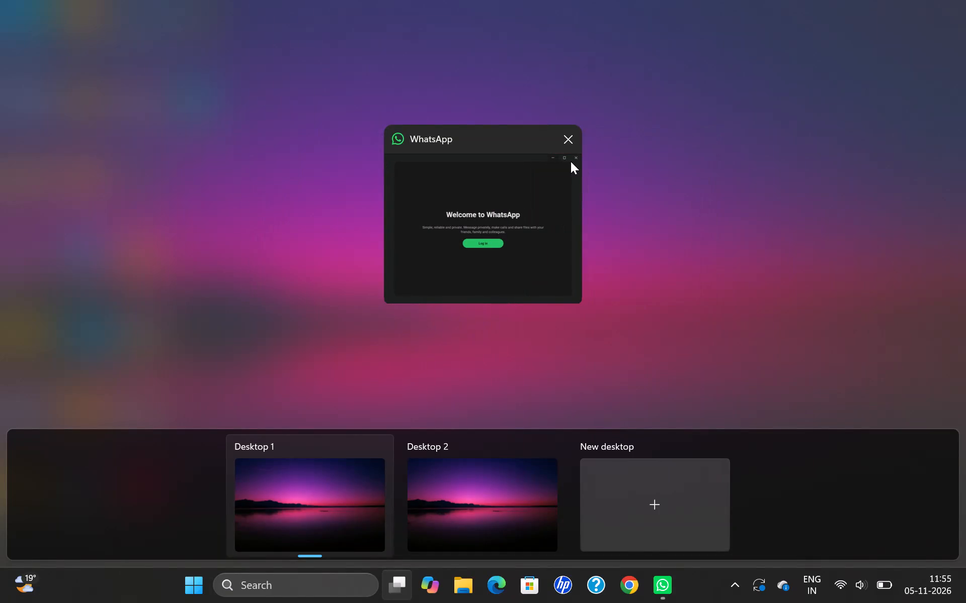
# Close the open WhatsApp window on the first desktop.
pyautogui.click(571, 149)
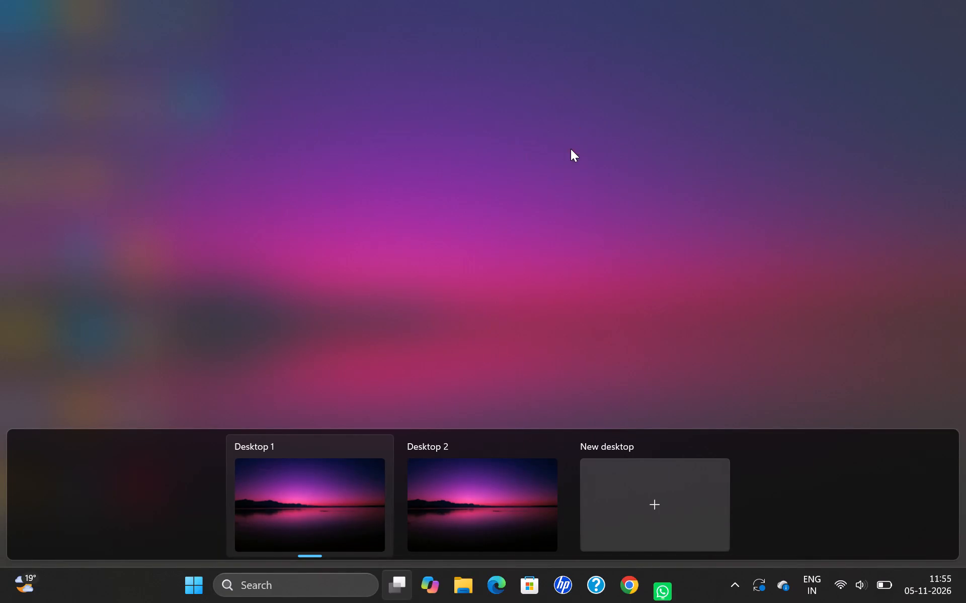
# Leave the desktop overview, open Google Chrome from its desktop shortcut and maximize the new window.
pyautogui.click(494, 165)
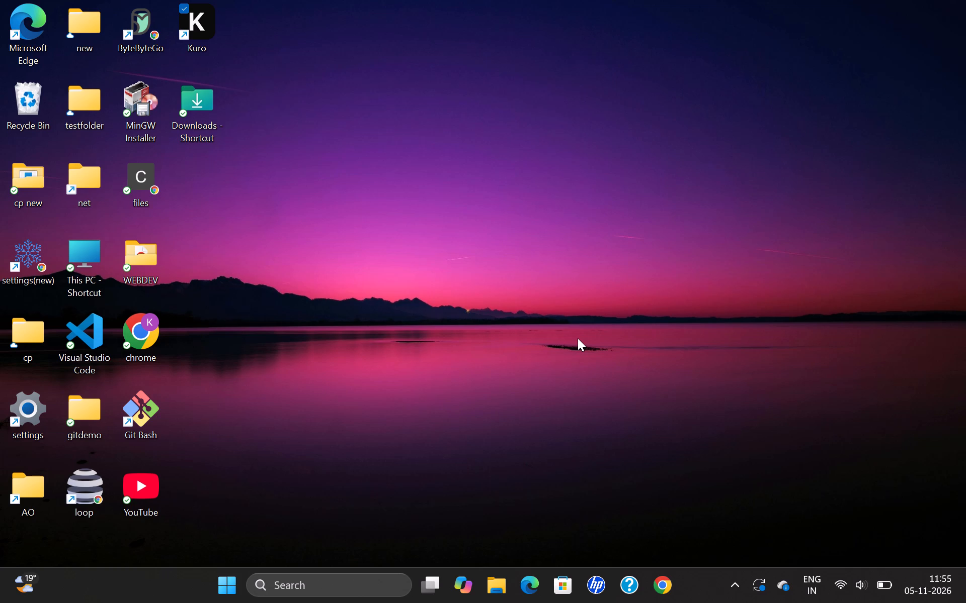
pyautogui.doubleClick(132, 347)
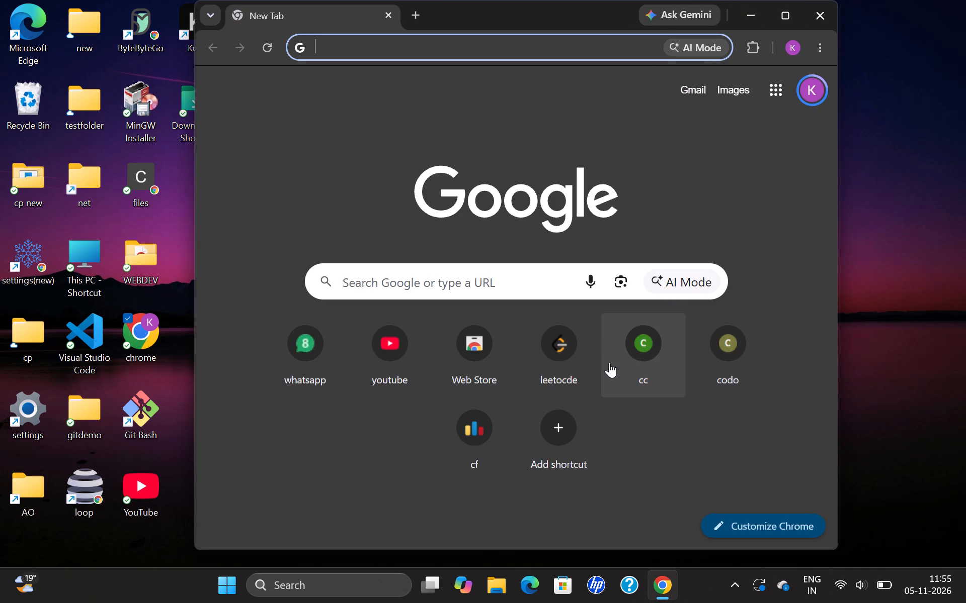
pyautogui.click(771, 12)
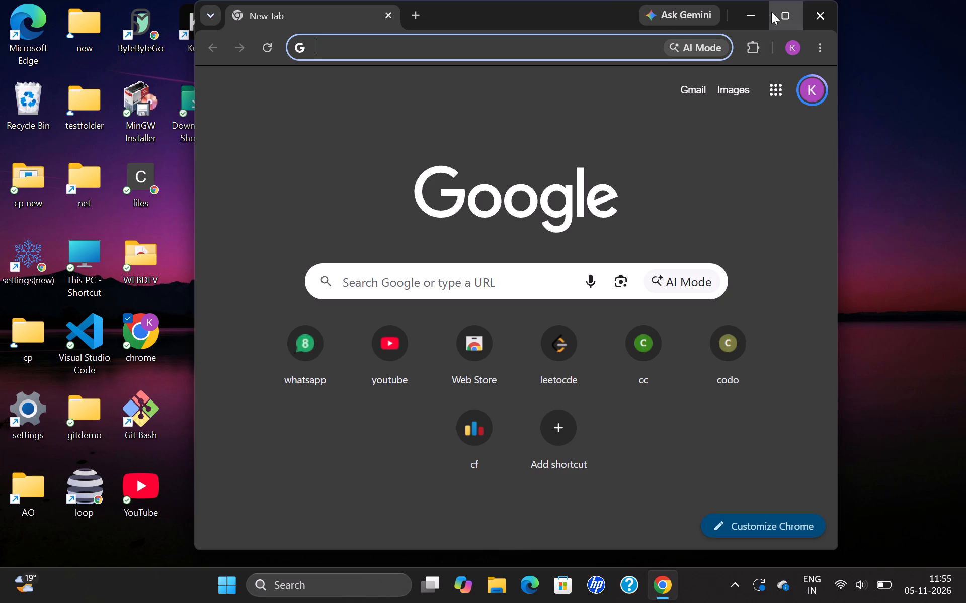
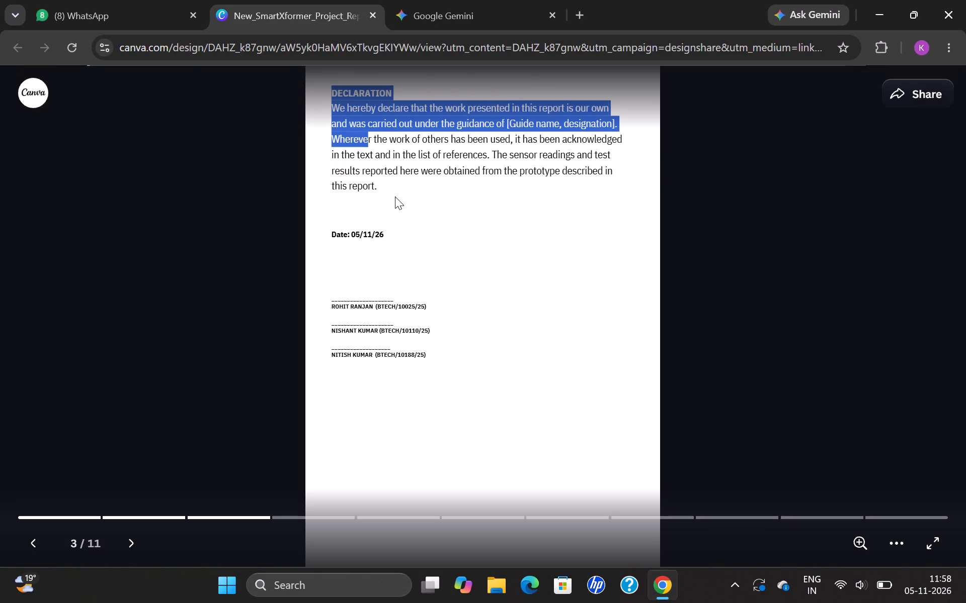
# Reselect the Declaration text on page 3 of the project report, from its heading through the end of the paragraph.
pyautogui.click(395, 196)
pyautogui.scroll(1, 395, 196)
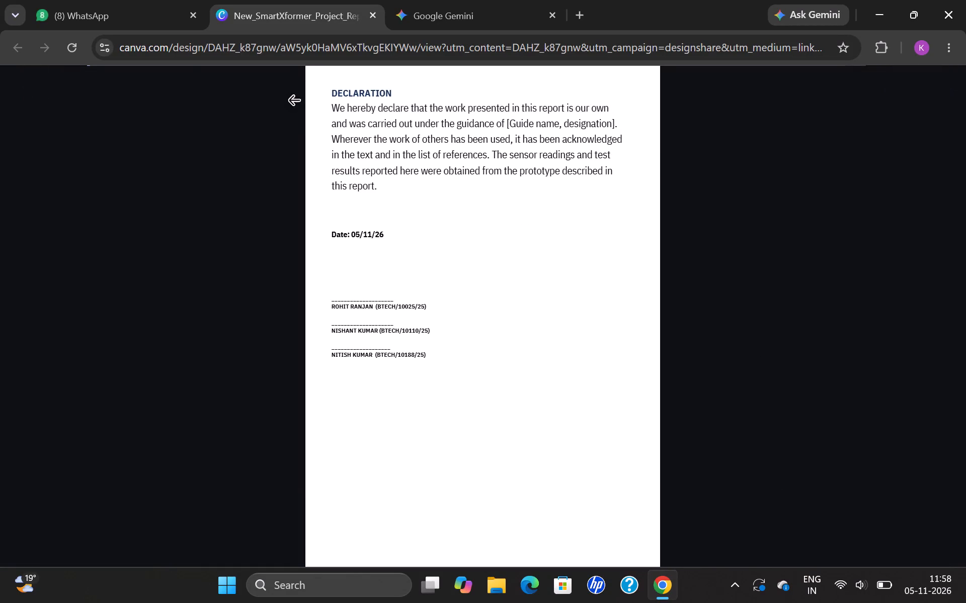
pyautogui.moveTo(332, 106); pyautogui.dragTo(375, 190)
pyautogui.moveTo(375, 190); pyautogui.dragTo(313, 124)
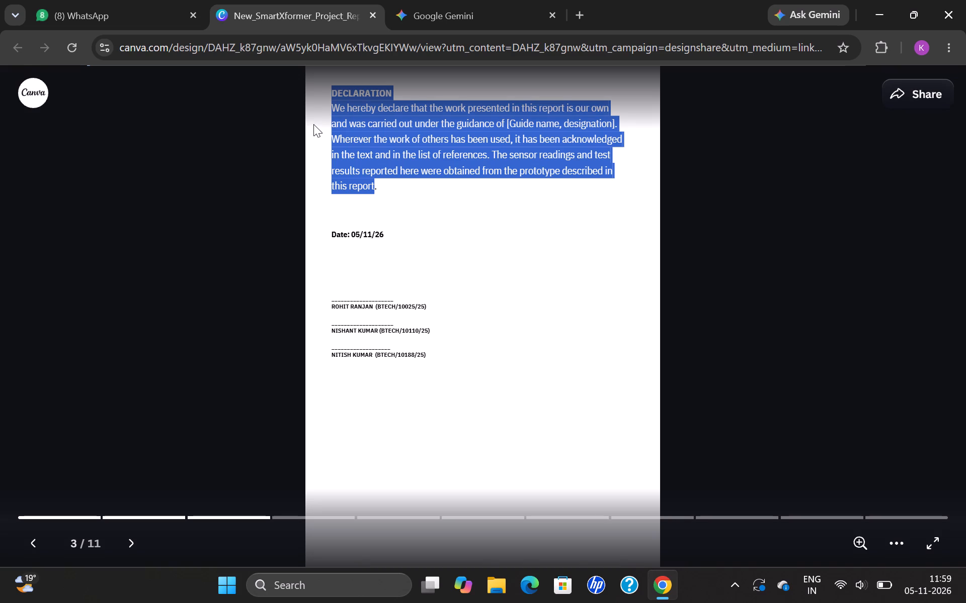
pyautogui.click(399, 208)
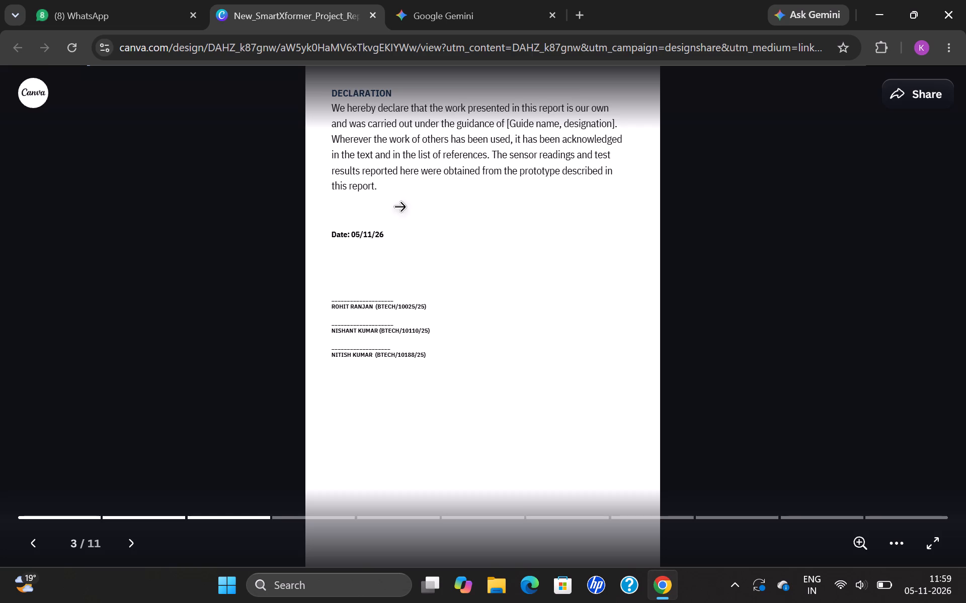
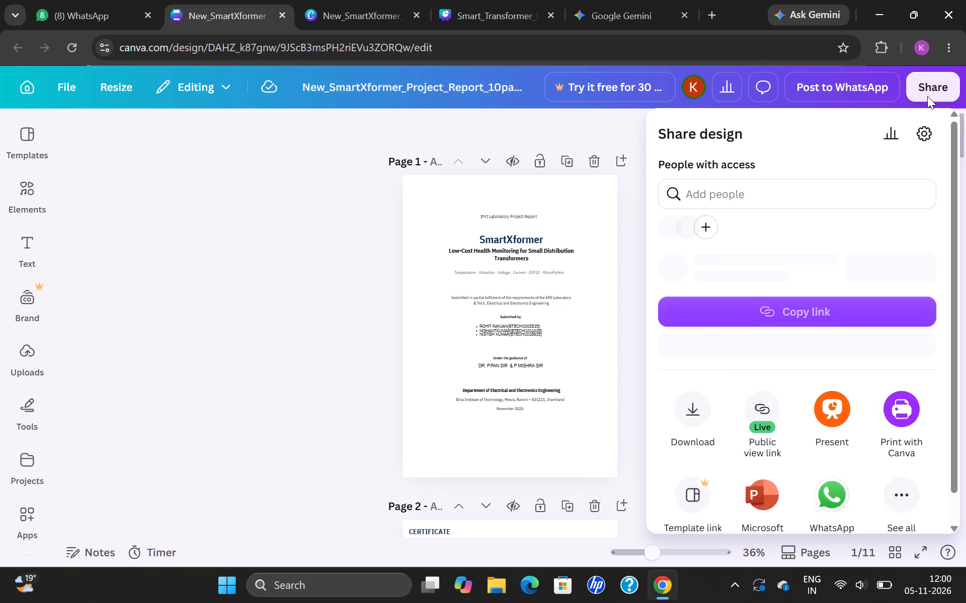
# Examine the full list of sharing, saving and publishing options for the SmartXformer report.
pyautogui.scroll(-1, 811, 339)
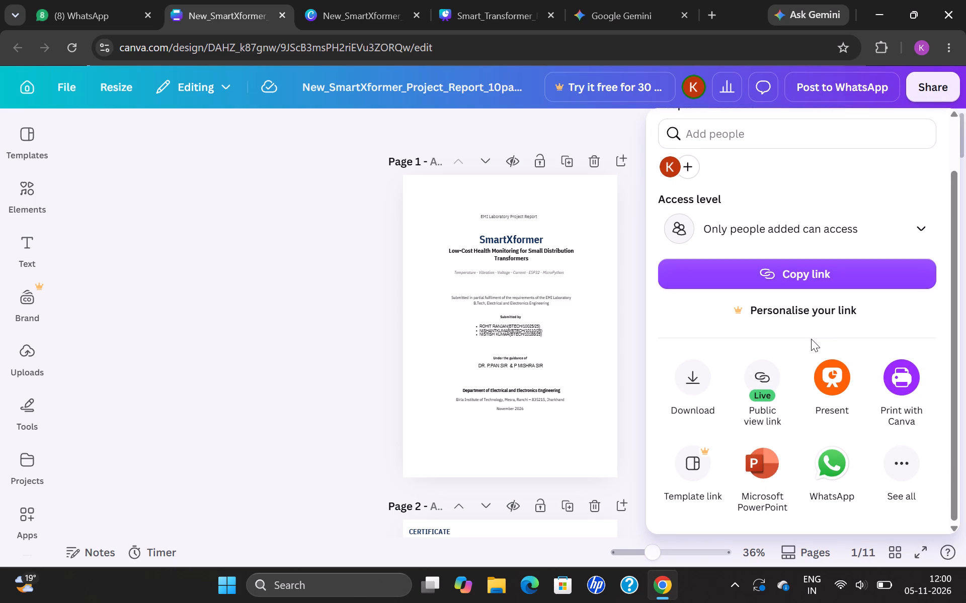
pyautogui.scroll(-1, 811, 339)
pyautogui.click(907, 469)
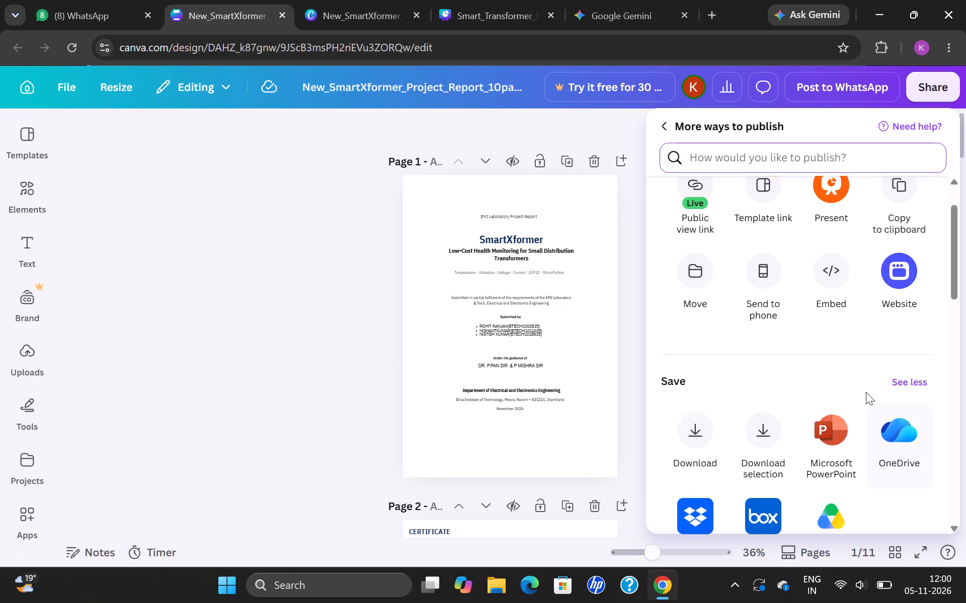
pyautogui.scroll(-1, 866, 395)
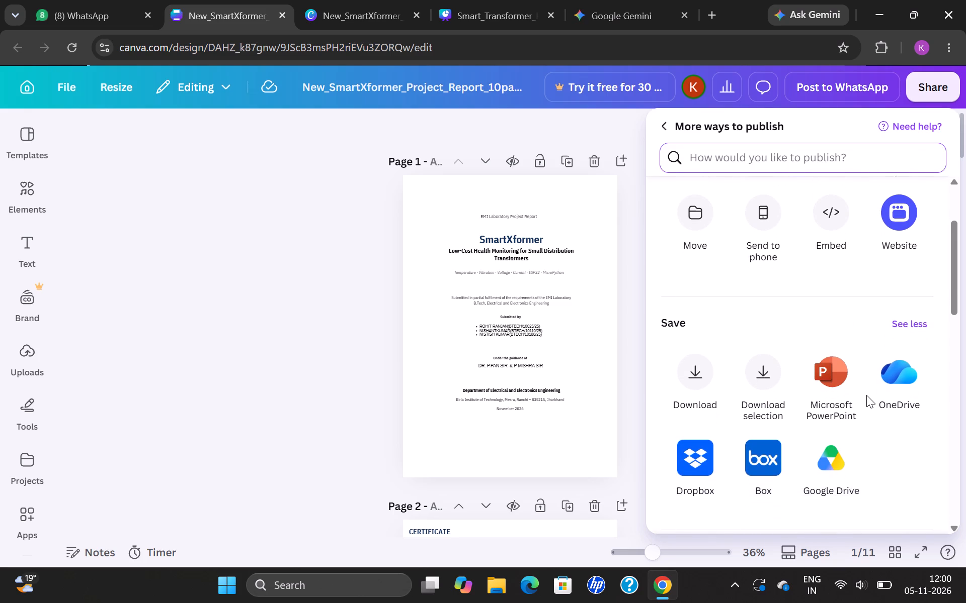
pyautogui.scroll(-1, 866, 395)
pyautogui.scroll(-2, 786, 365)
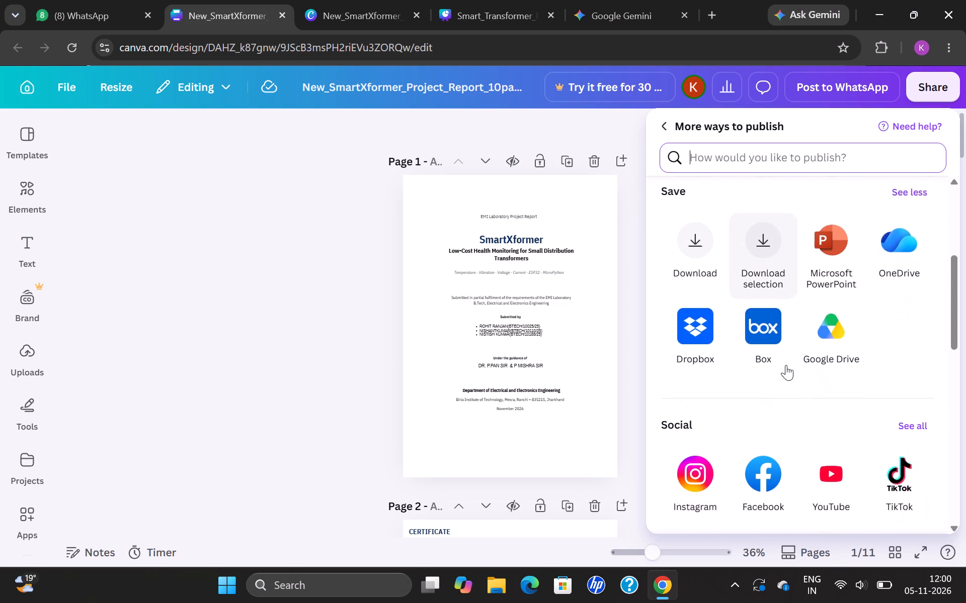
pyautogui.scroll(-2, 786, 365)
pyautogui.scroll(2, 786, 365)
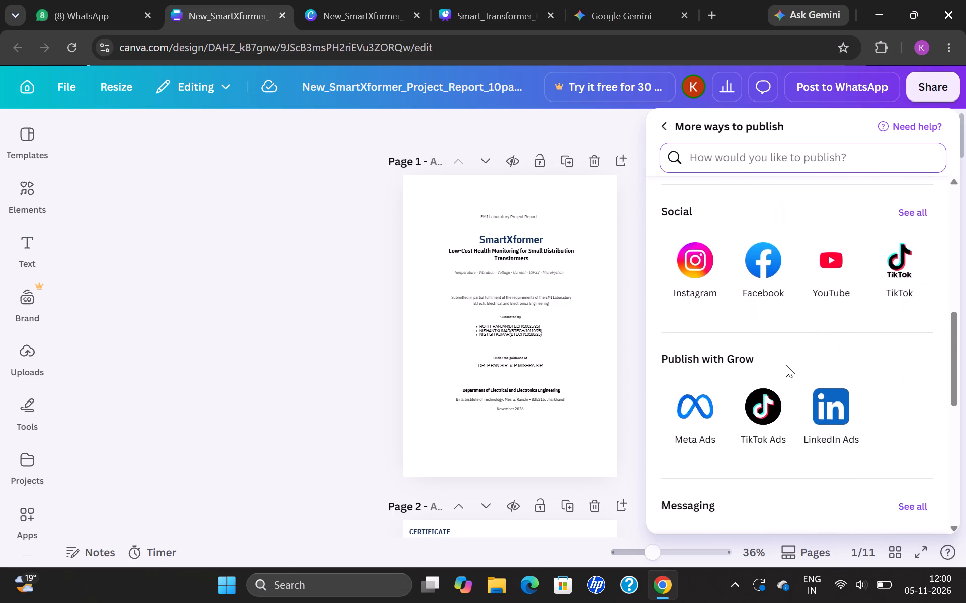
pyautogui.scroll(2, 786, 365)
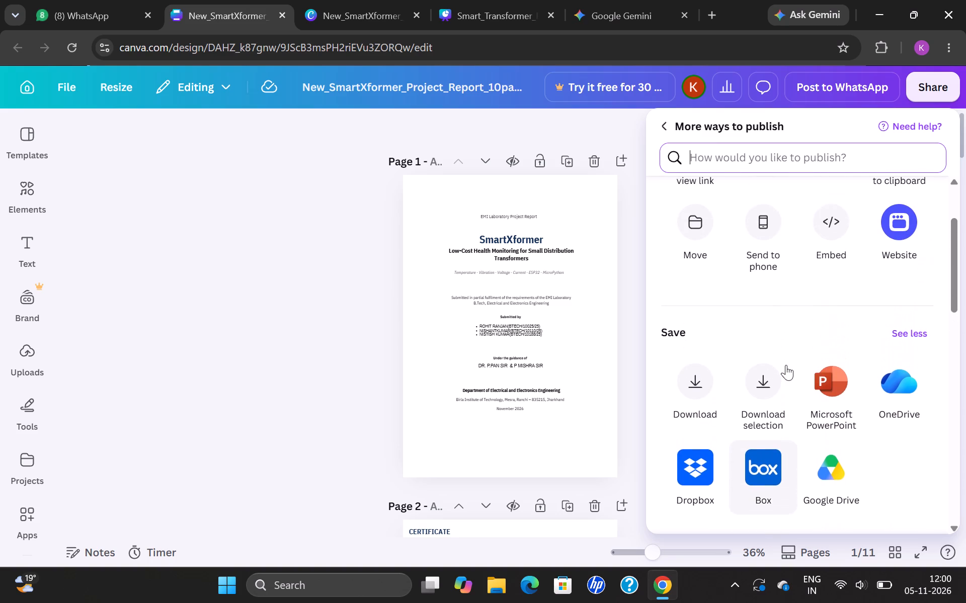
pyautogui.scroll(2, 786, 365)
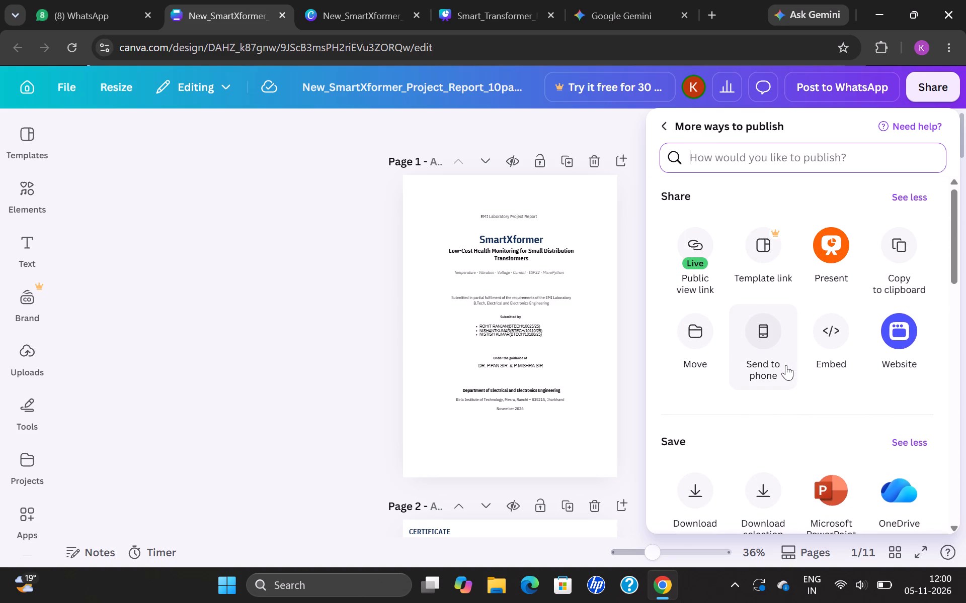
pyautogui.scroll(1, 786, 365)
pyautogui.scroll(-1, 786, 365)
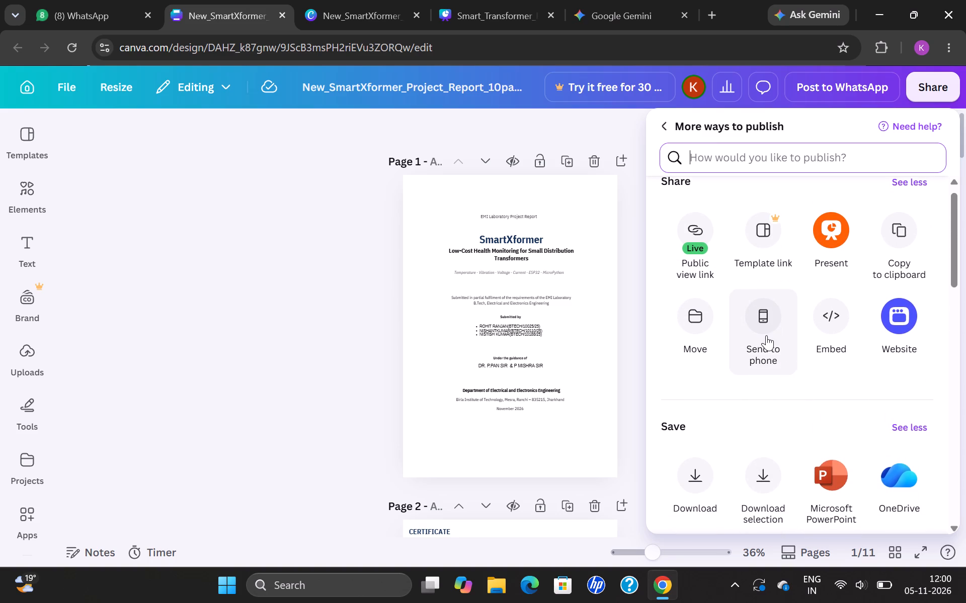
# Open the Send to phone option for the report and show its available delivery methods.
pyautogui.click(766, 335)
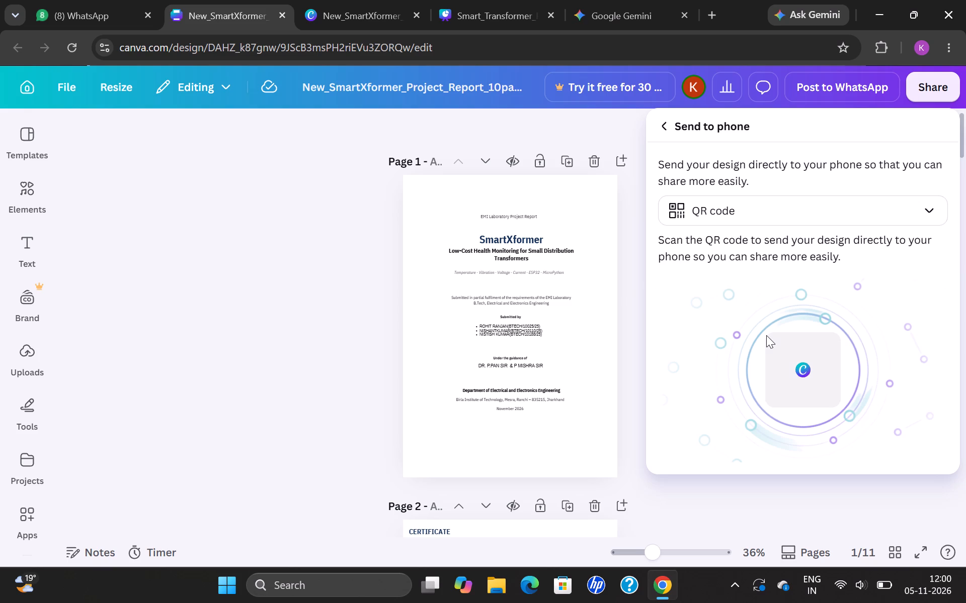
pyautogui.click(910, 209)
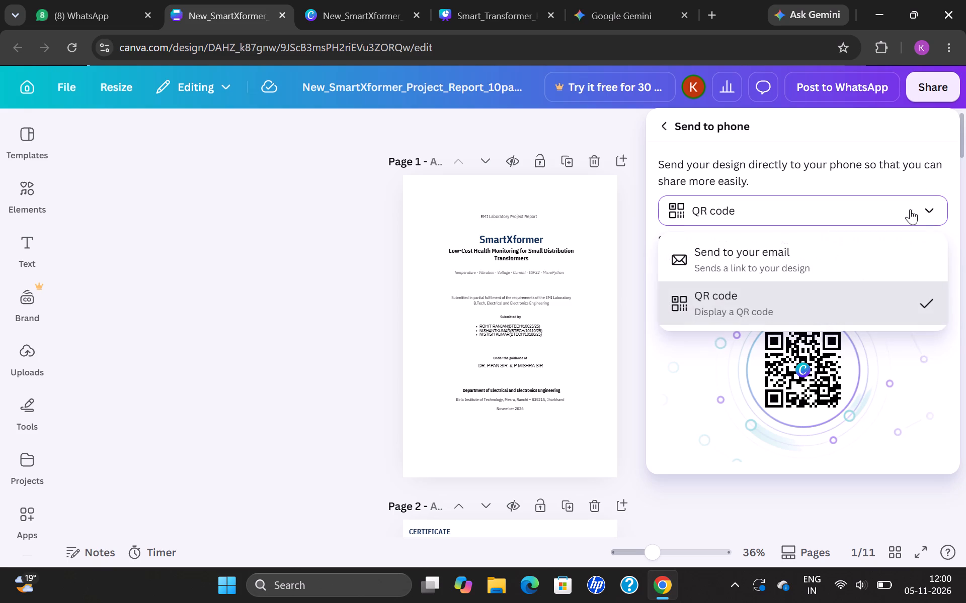
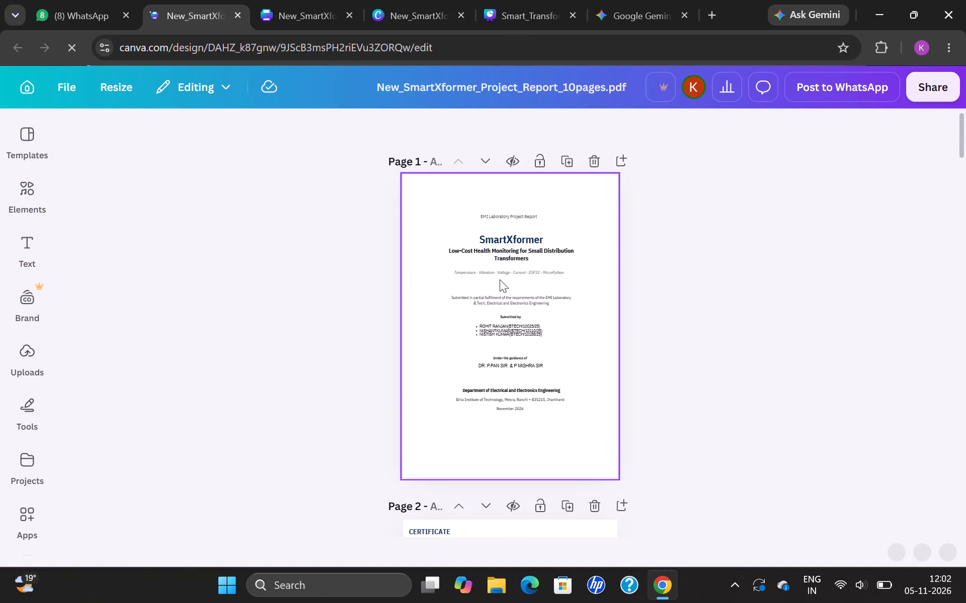
# Open the Share design options for the 11-page SmartXformer project report.
pyautogui.scroll(-5, 465, 296)
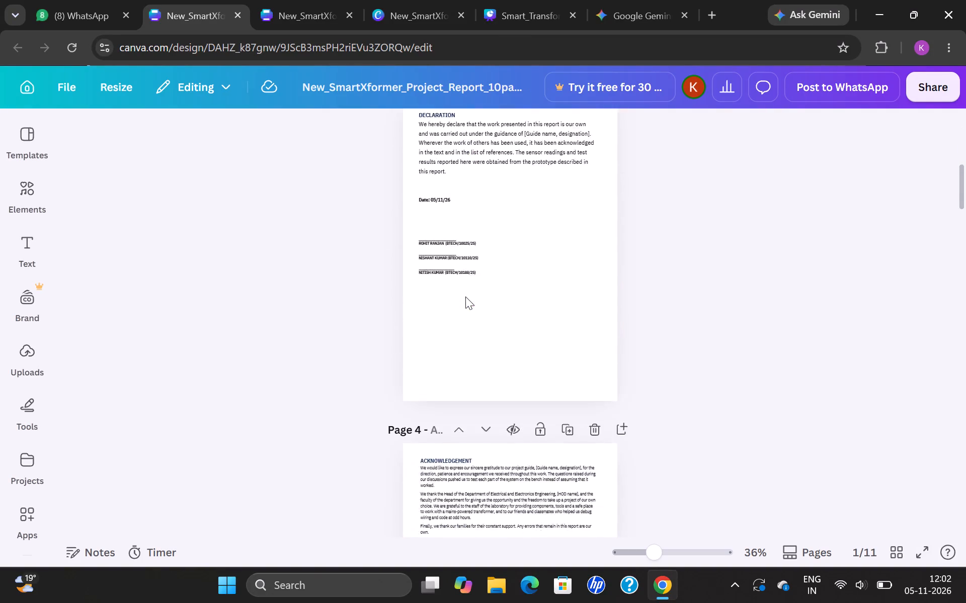
pyautogui.scroll(-3, 465, 296)
pyautogui.scroll(3, 465, 296)
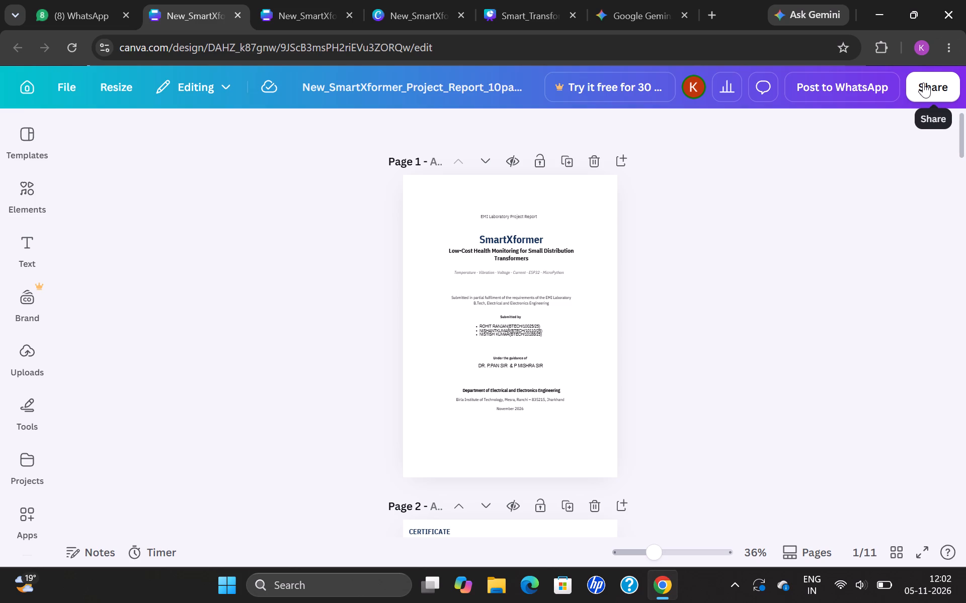
pyautogui.click(923, 82)
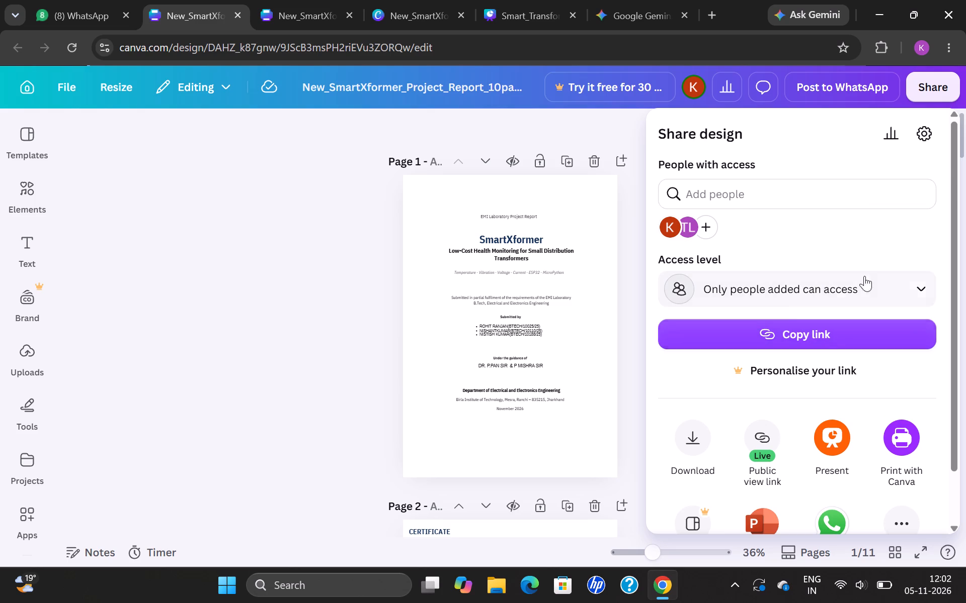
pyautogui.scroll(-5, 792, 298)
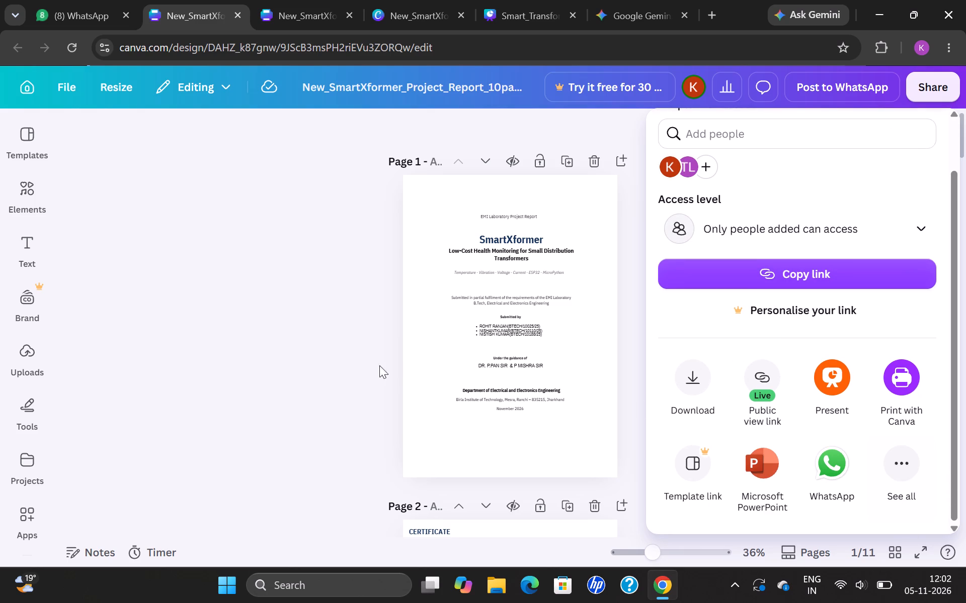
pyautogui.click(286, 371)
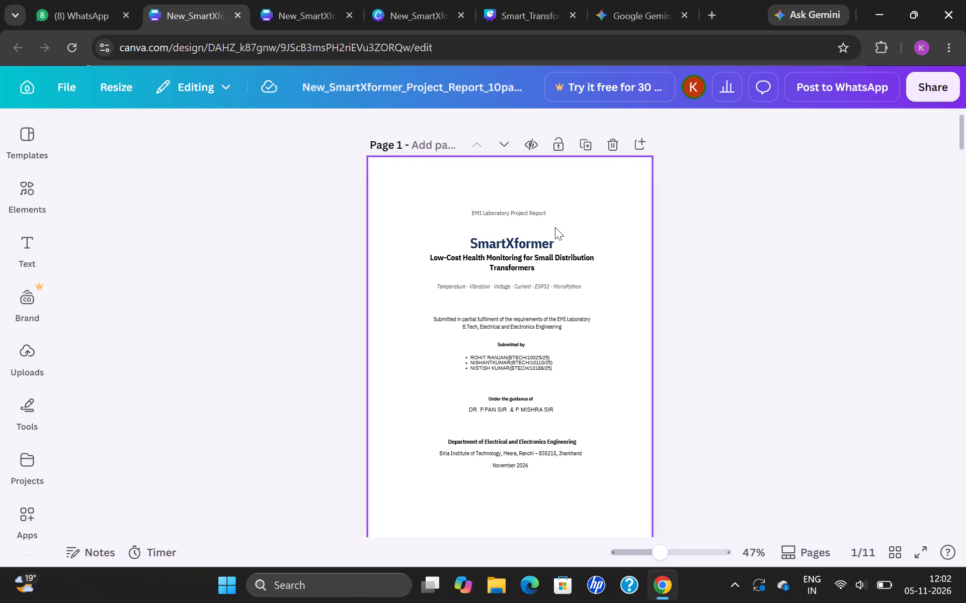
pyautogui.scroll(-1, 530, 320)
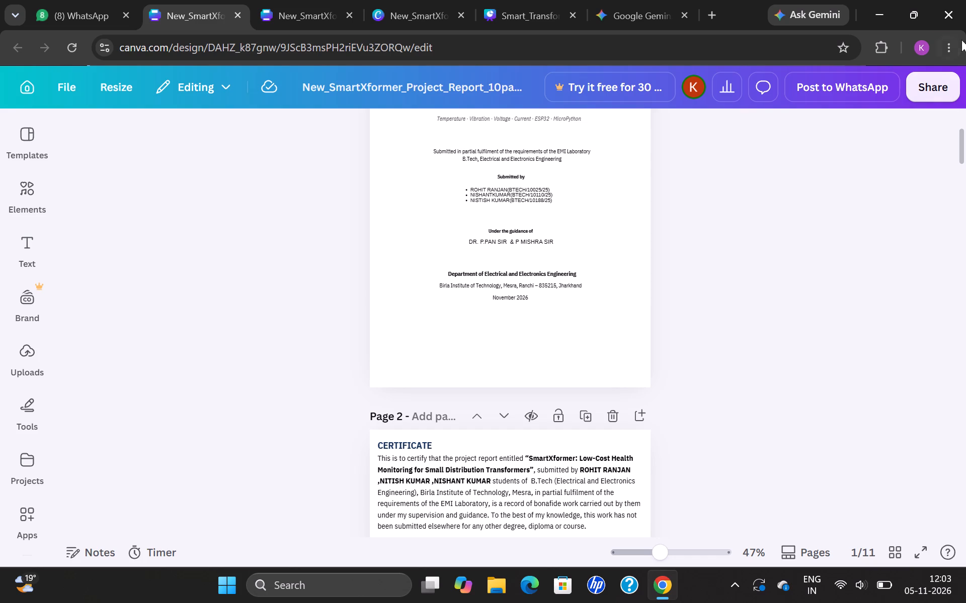
# Download all pages of the SmartXformer report as a PDF with the Digital preset.
pyautogui.click(927, 77)
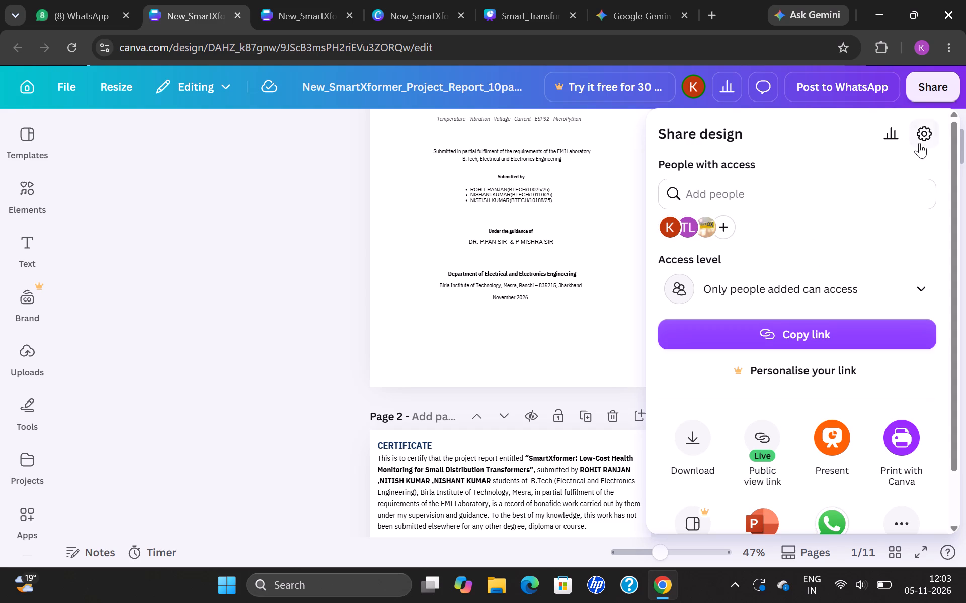
pyautogui.scroll(-2, 837, 224)
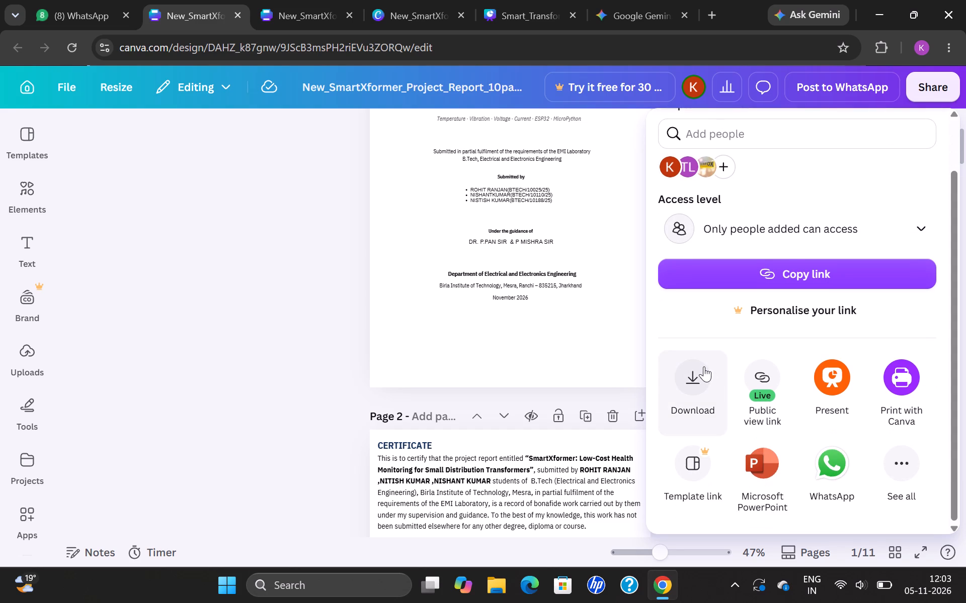
pyautogui.click(704, 366)
pyautogui.doubleClick(812, 202)
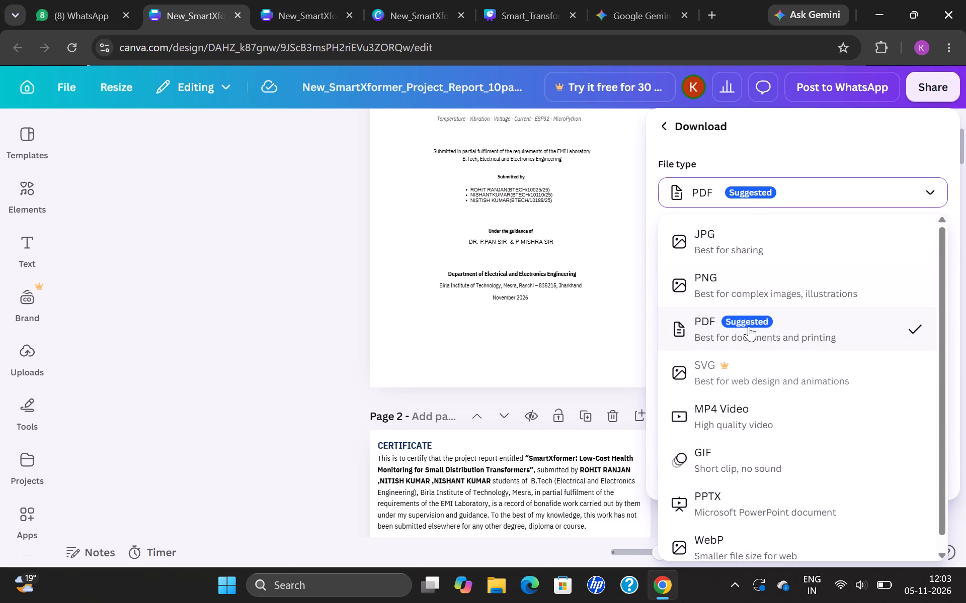
pyautogui.click(749, 326)
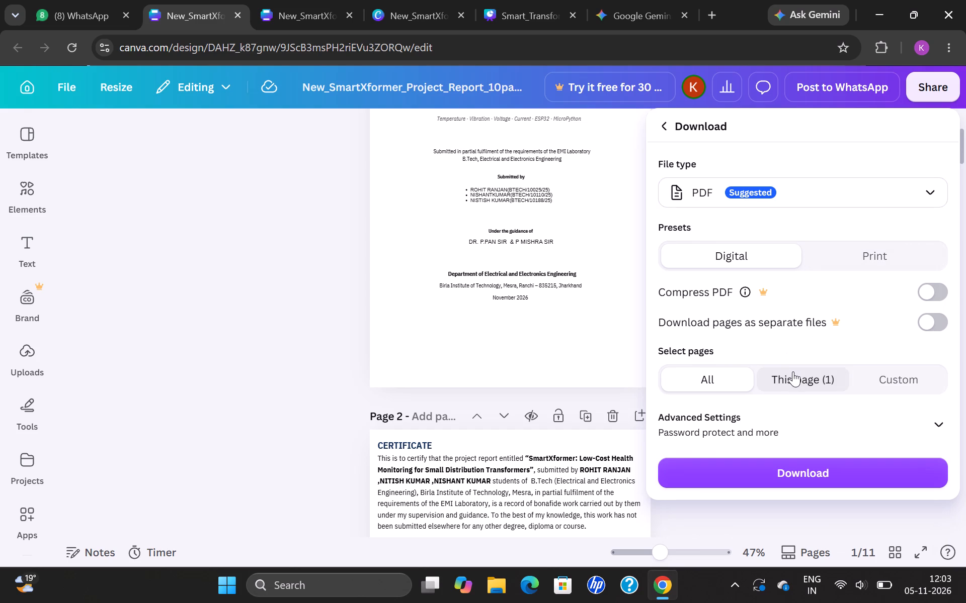
pyautogui.scroll(-1, 759, 376)
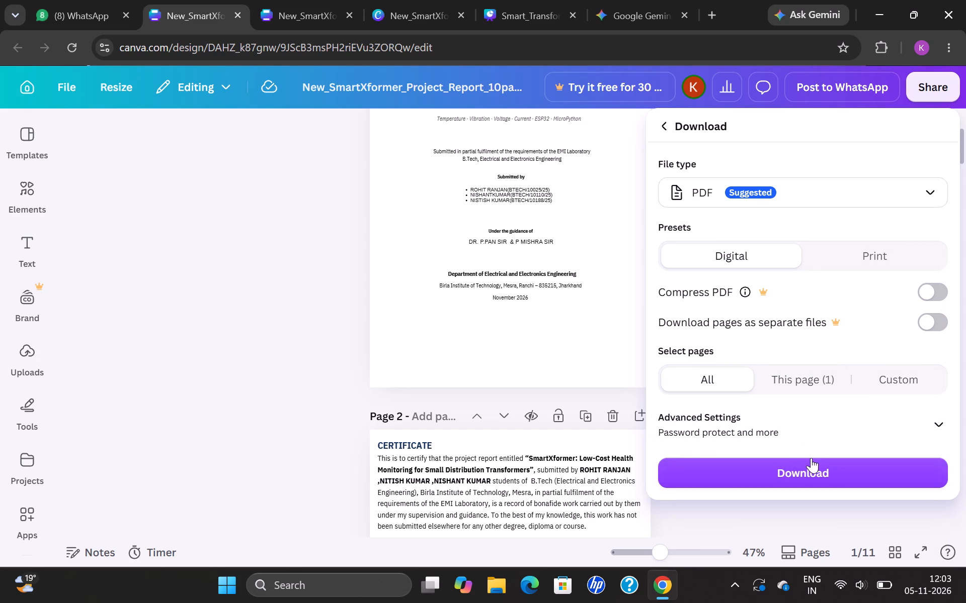
pyautogui.click(809, 465)
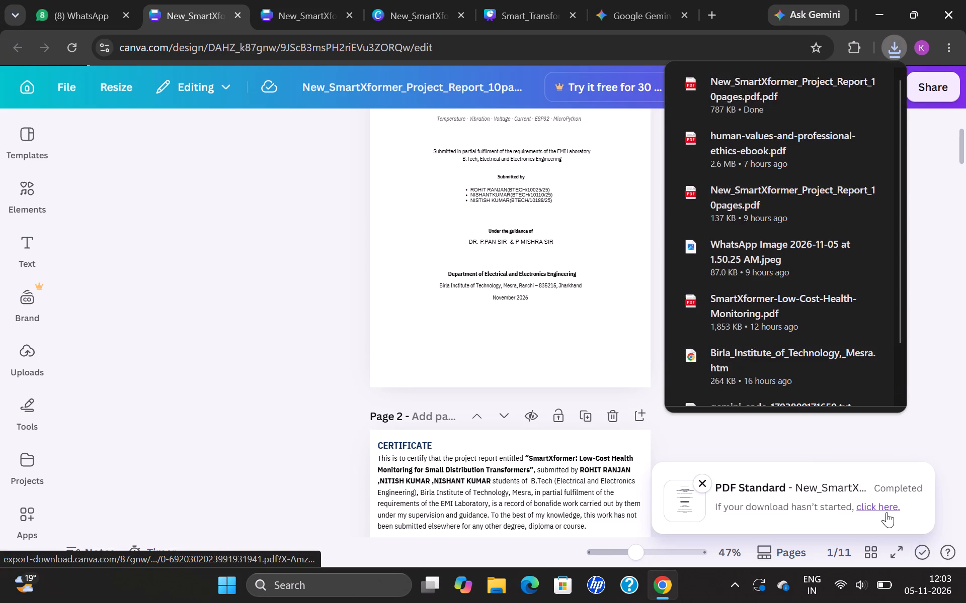
# Open the downloaded report PDF and look through all its pages, from the cover to the references.
pyautogui.click(760, 87)
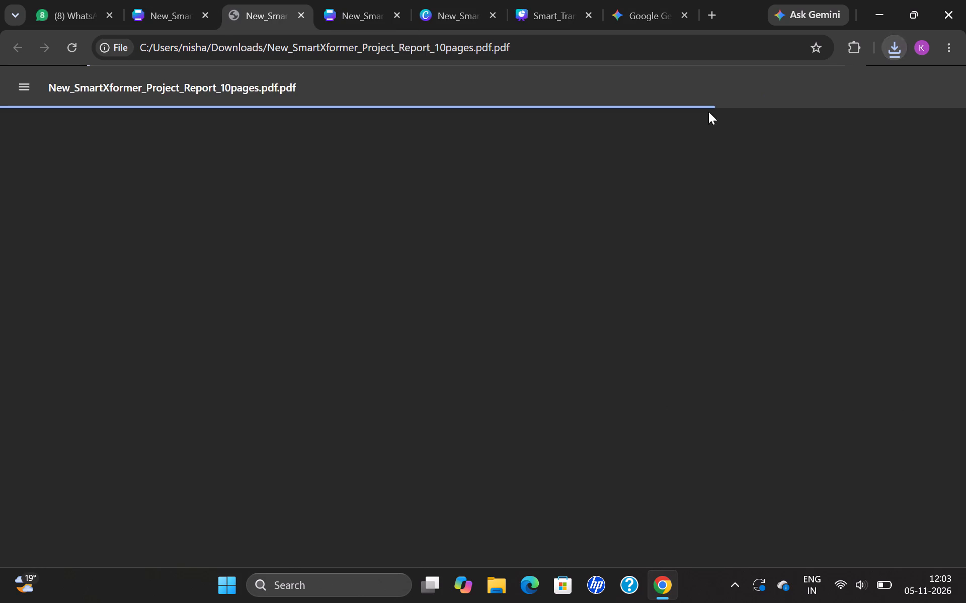
pyautogui.scroll(-6, 487, 263)
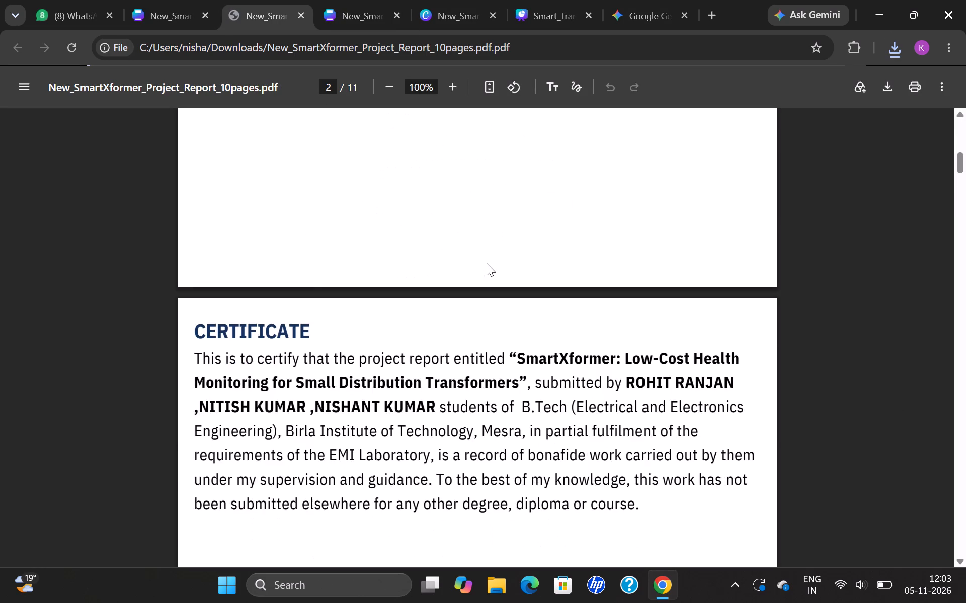
pyautogui.scroll(-15, 487, 263)
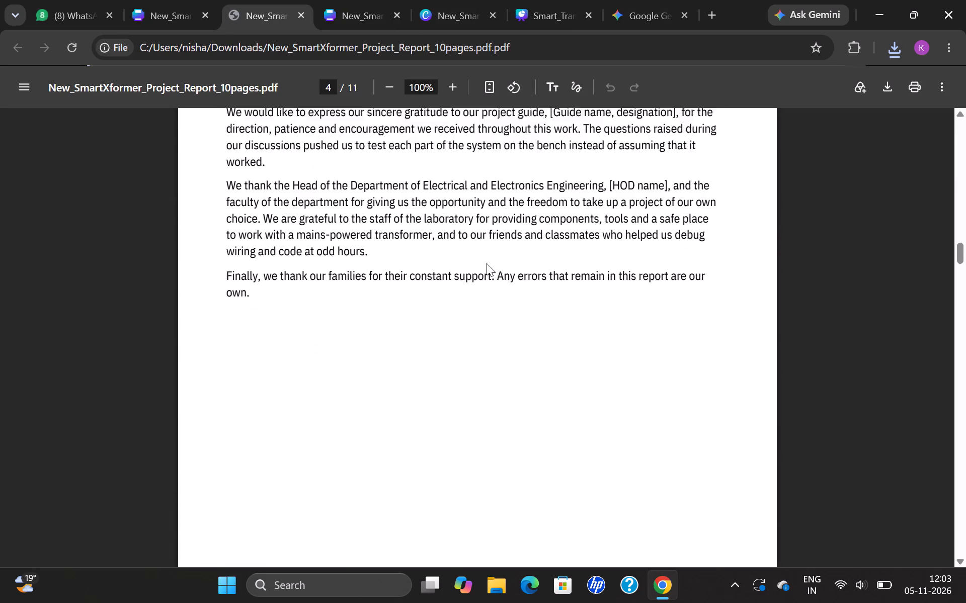
pyautogui.scroll(-12, 487, 263)
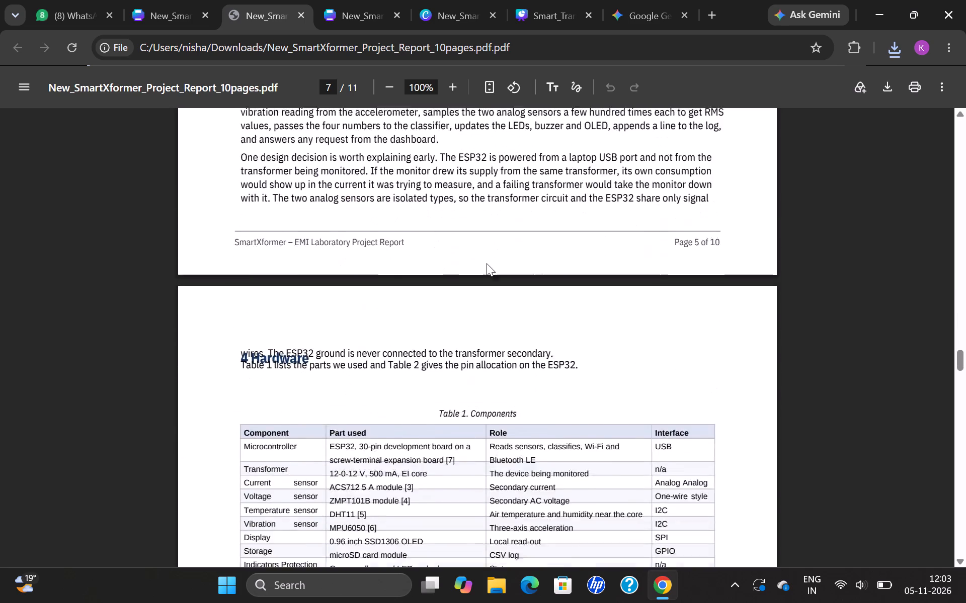
pyautogui.scroll(-8, 487, 263)
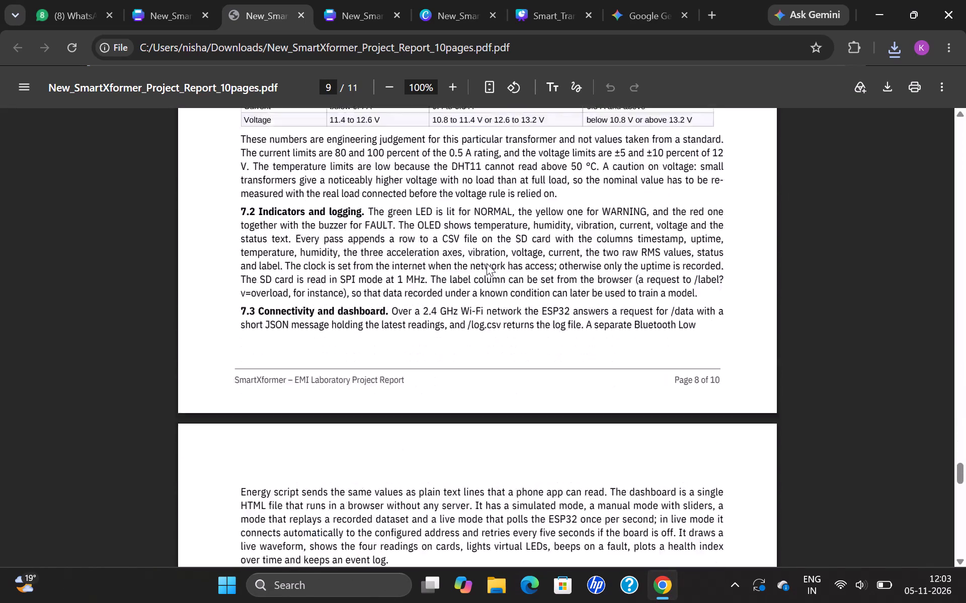
pyautogui.scroll(-13, 487, 263)
pyautogui.scroll(2, 487, 263)
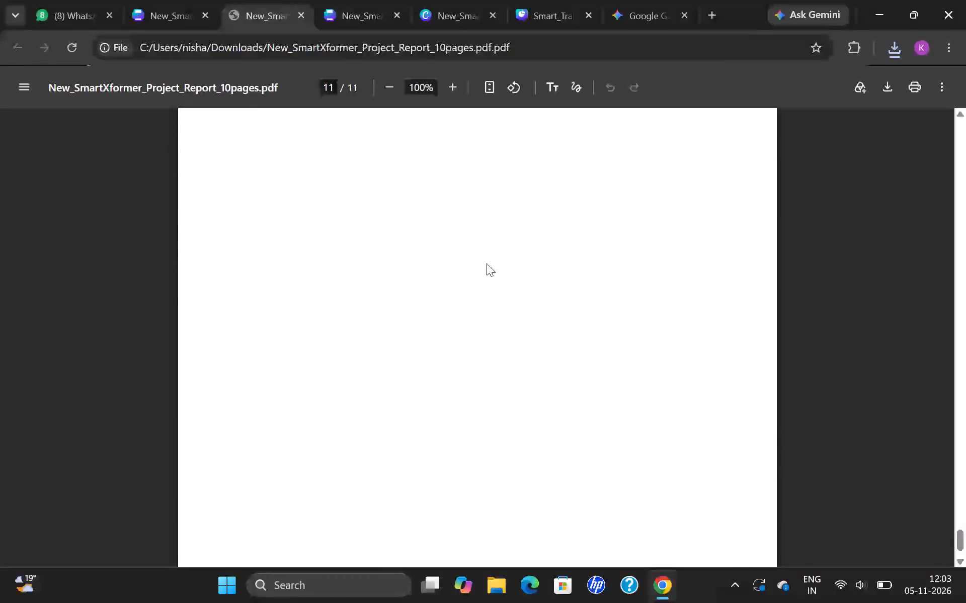
pyautogui.scroll(6, 487, 263)
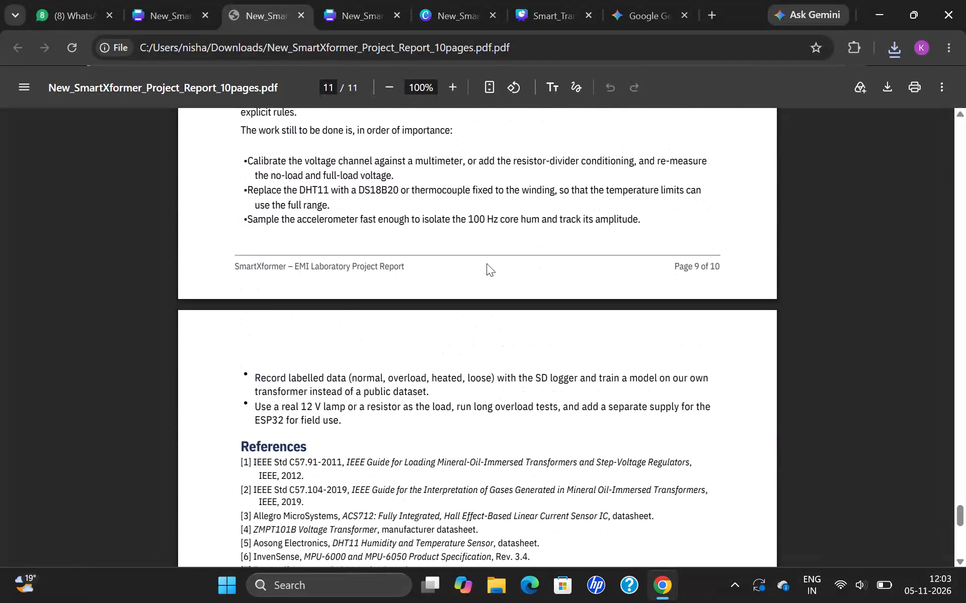
pyautogui.scroll(13, 487, 263)
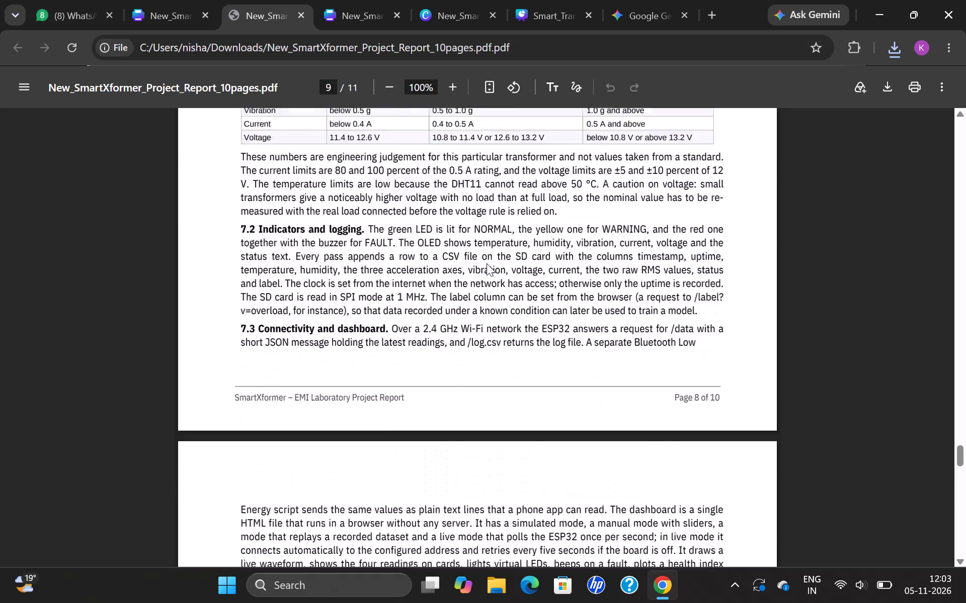
pyautogui.scroll(16, 487, 263)
pyautogui.scroll(8, 487, 263)
# Examine the cover, certificate, declaration, acknowledgement and contents pages of the downloaded PDF more closely.
pyautogui.scroll(-2, 475, 286)
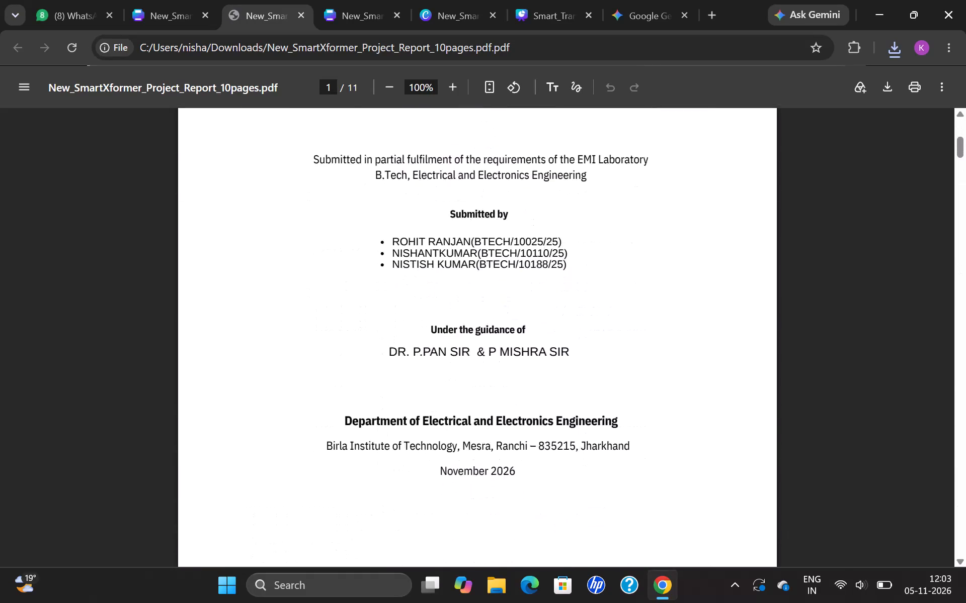
pyautogui.scroll(-9, 475, 286)
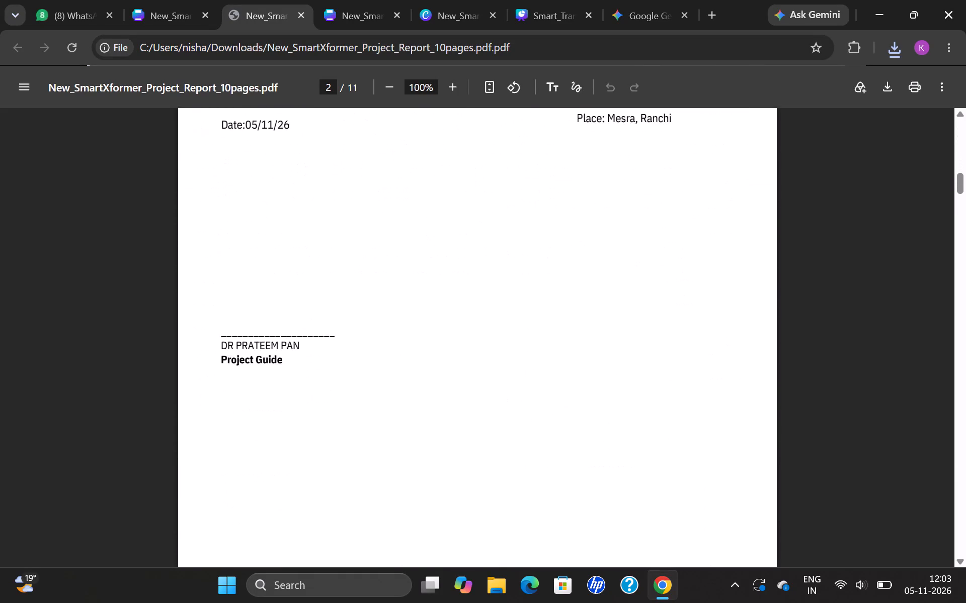
pyautogui.scroll(-8, 475, 286)
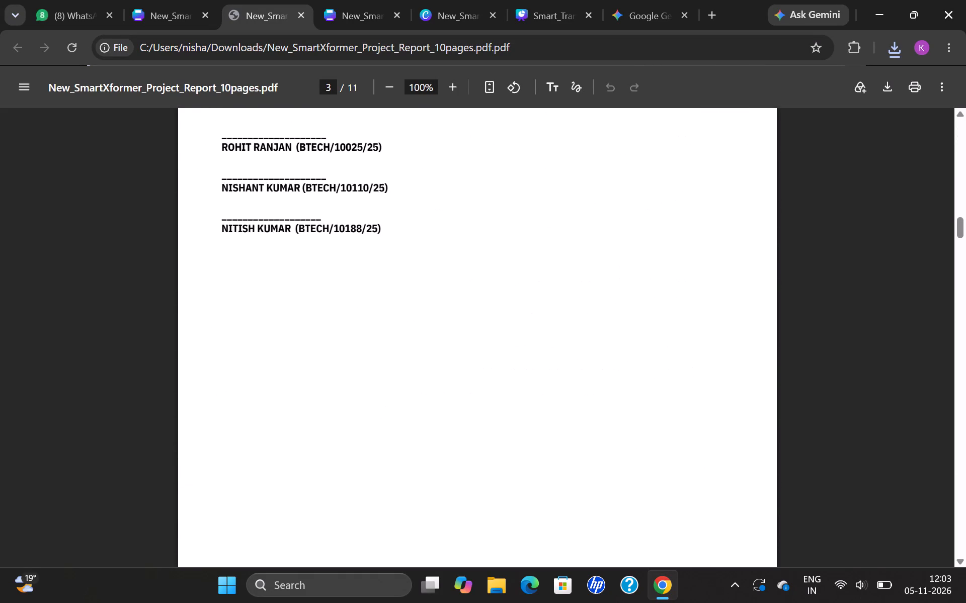
pyautogui.scroll(-6, 475, 286)
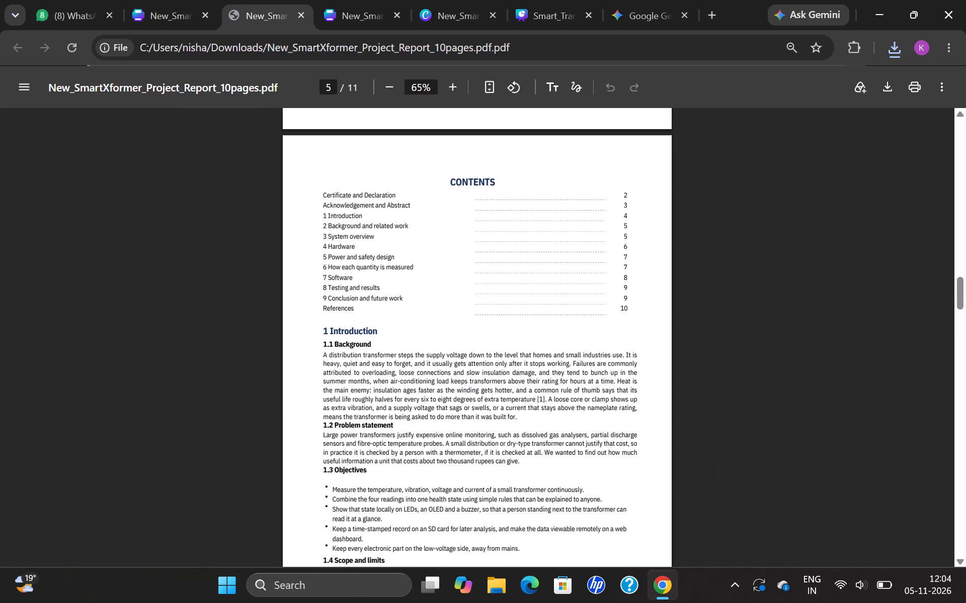
pyautogui.scroll(18, 485, 257)
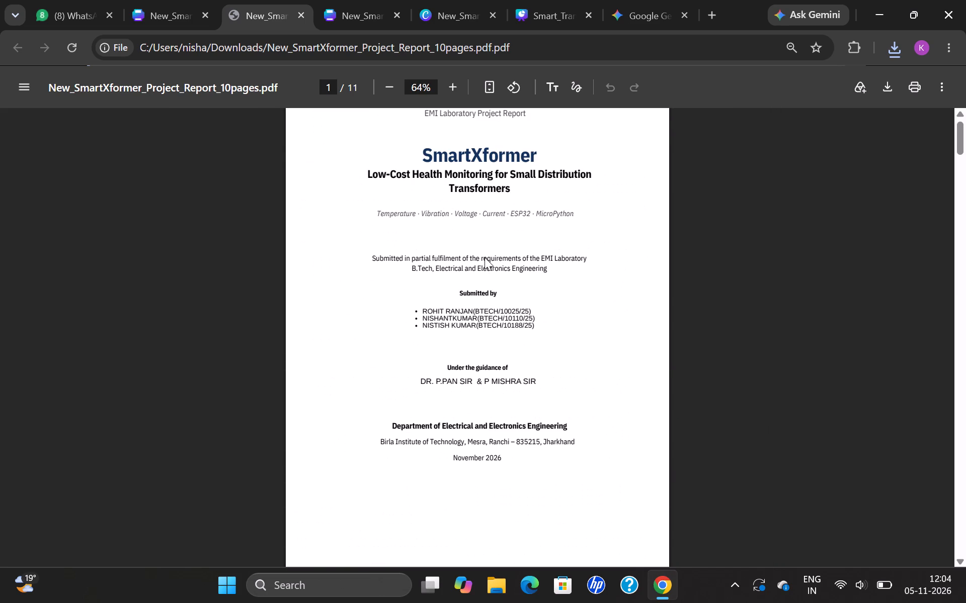
pyautogui.scroll(-4, 485, 257)
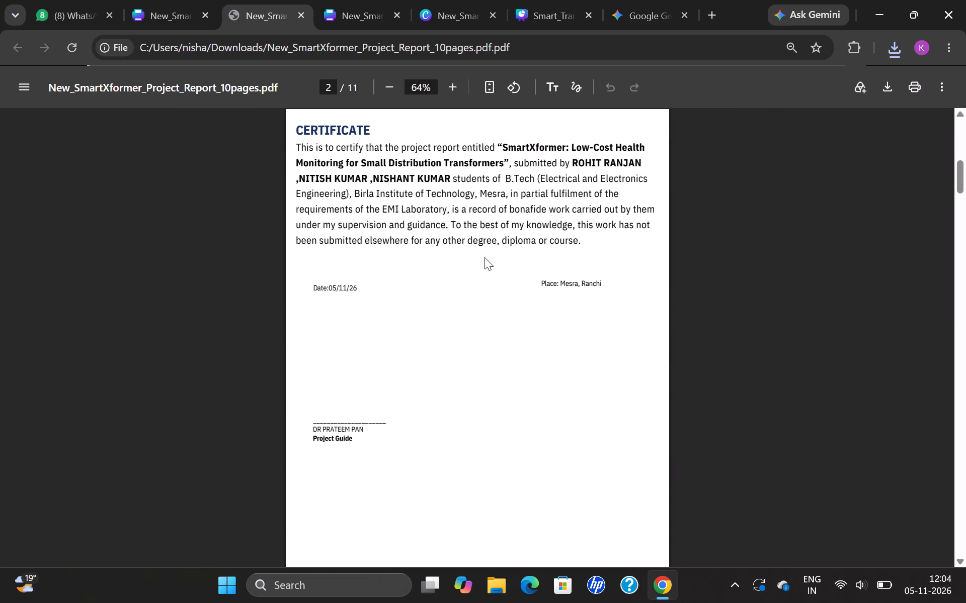
pyautogui.scroll(-4, 485, 257)
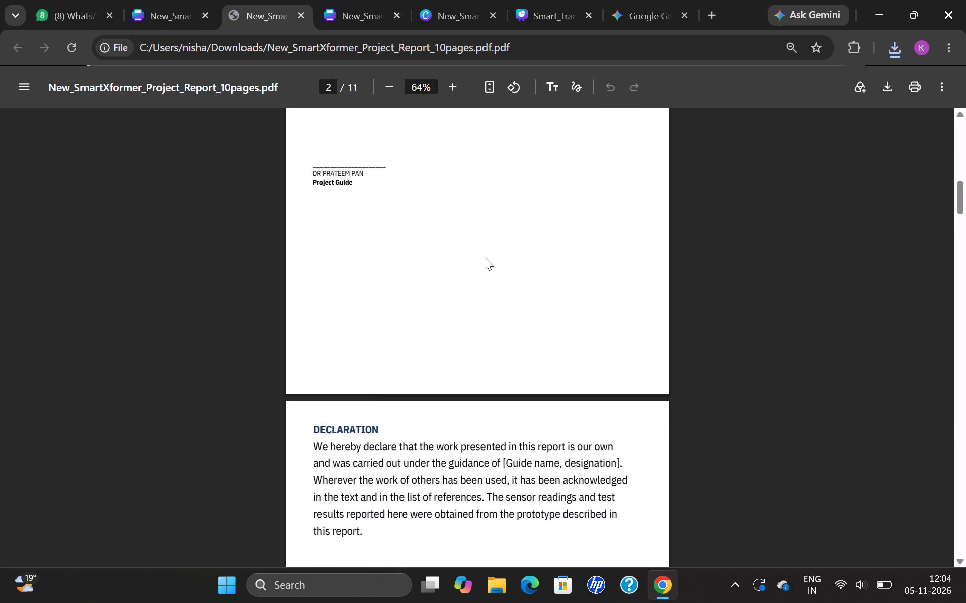
pyautogui.scroll(-4, 485, 257)
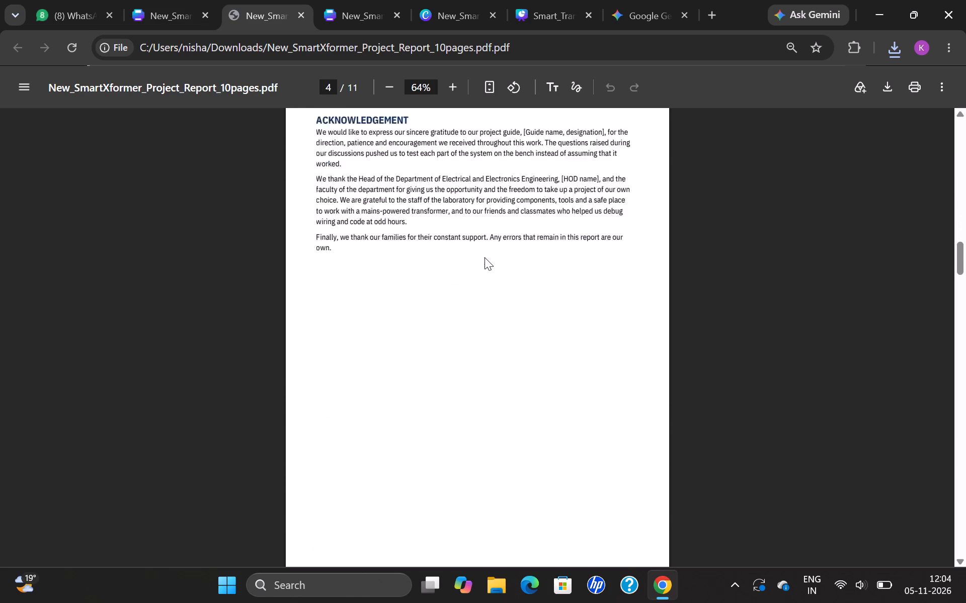
pyautogui.scroll(-3, 485, 257)
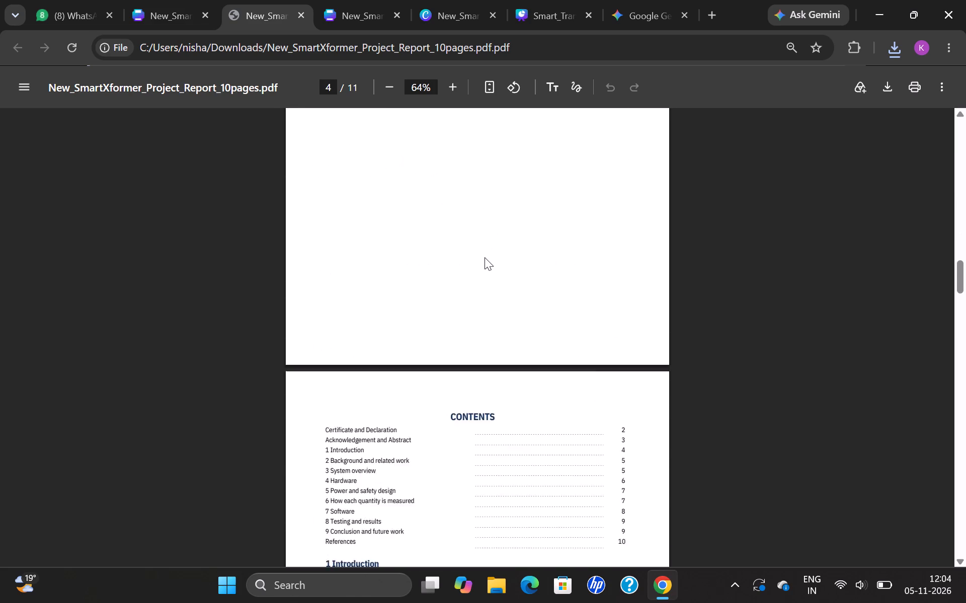
pyautogui.scroll(-2, 485, 257)
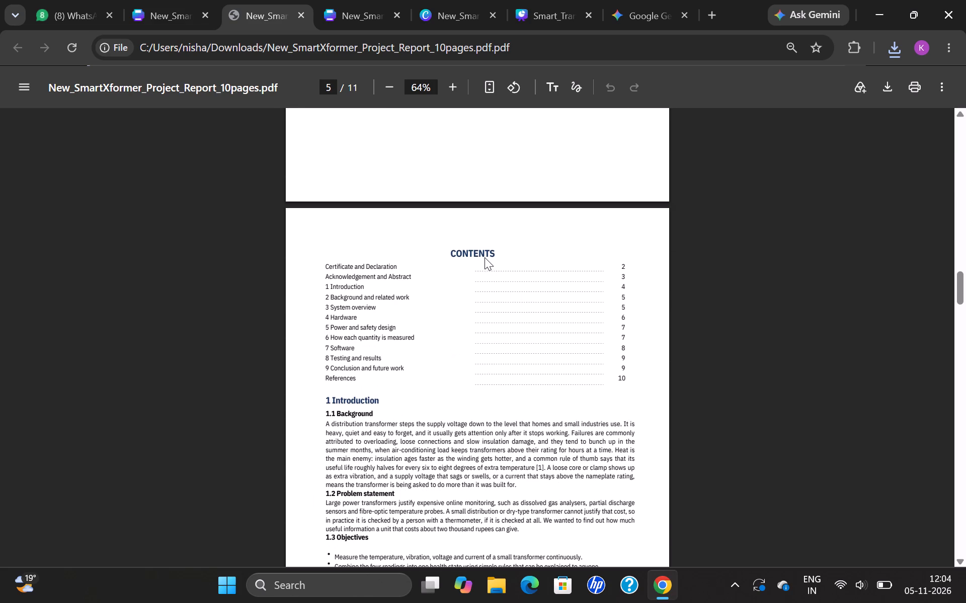
pyautogui.scroll(-1, 485, 257)
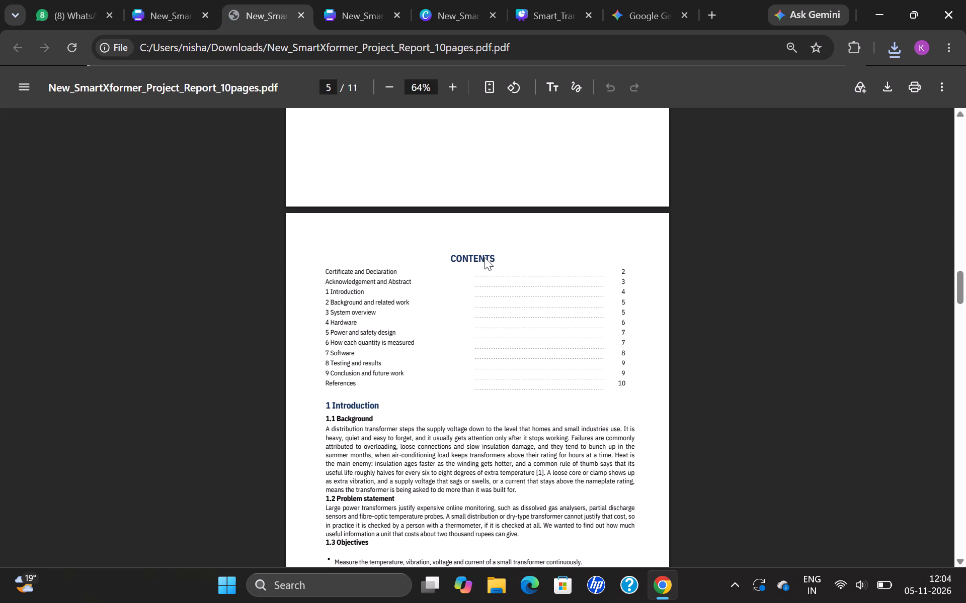
pyautogui.scroll(7, 485, 257)
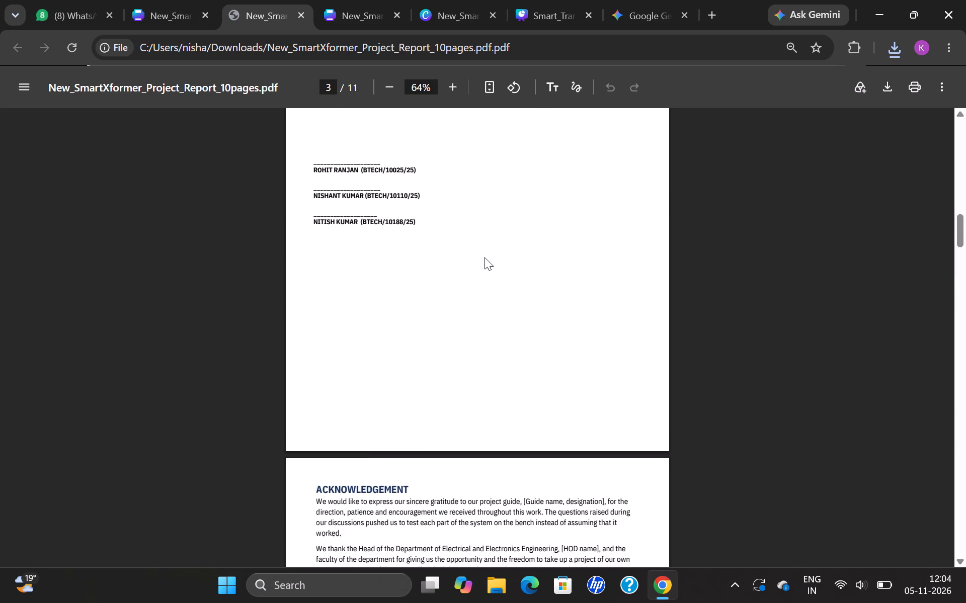
pyautogui.scroll(1, 485, 257)
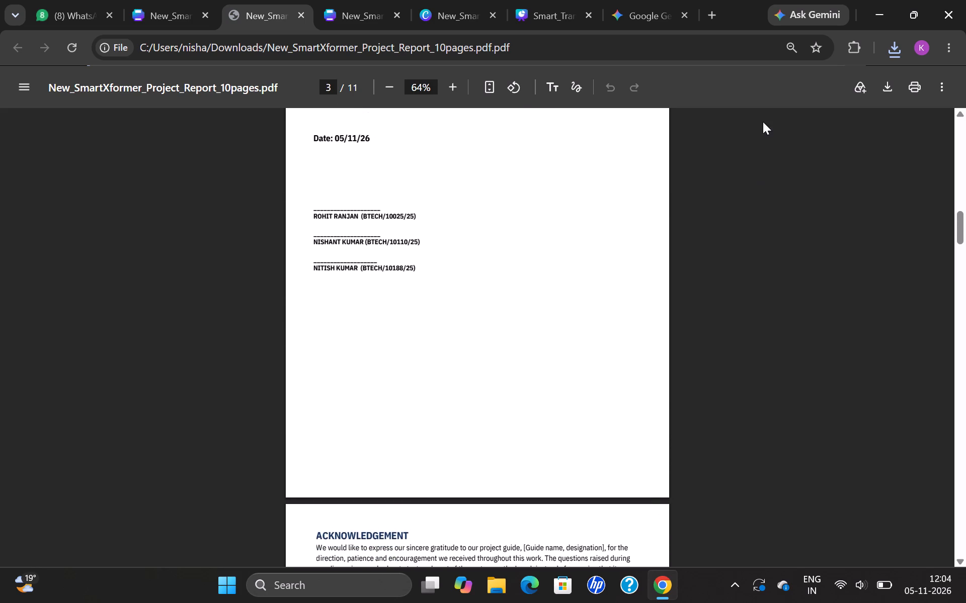
# Return to the editable SmartXformer project report in Canva and close its Send to phone pane.
pyautogui.click(573, 6)
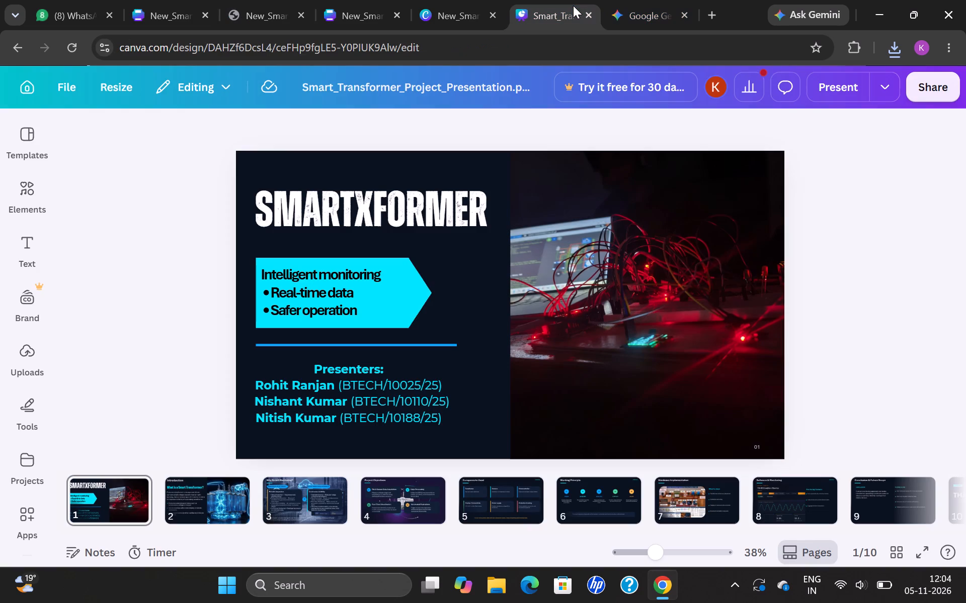
pyautogui.click(645, 1)
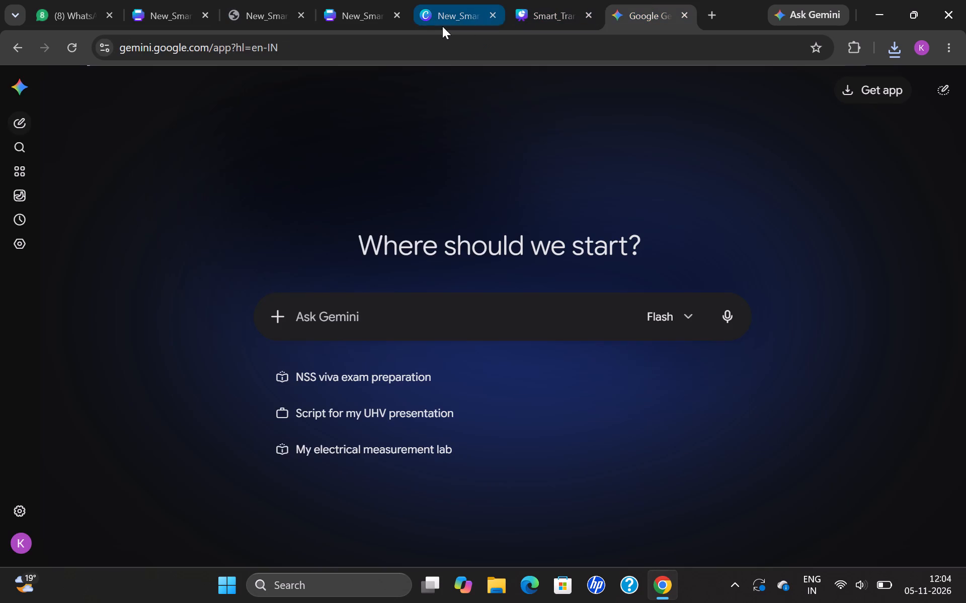
pyautogui.click(442, 26)
pyautogui.scroll(13, 439, 185)
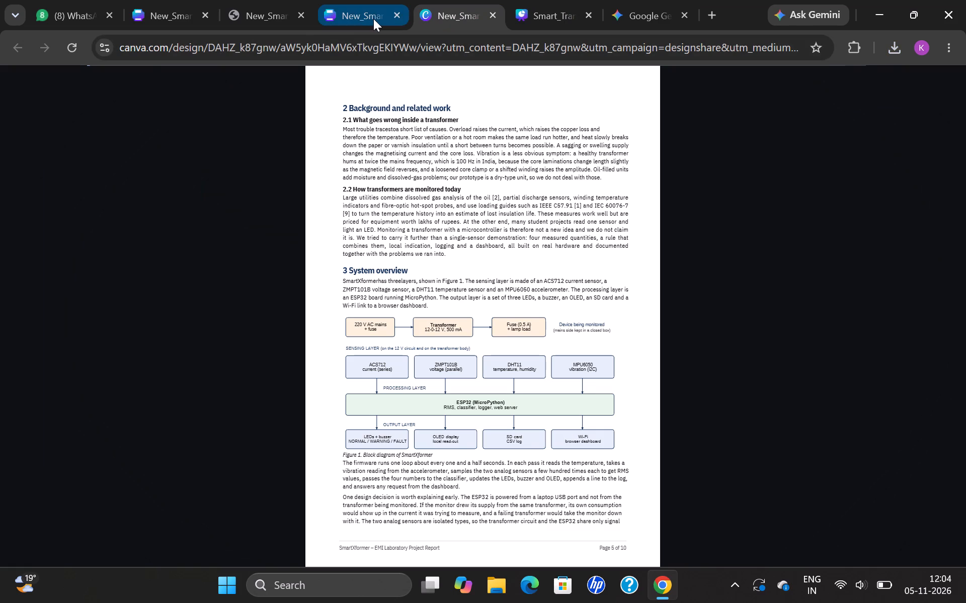
pyautogui.click(373, 19)
pyautogui.click(570, 235)
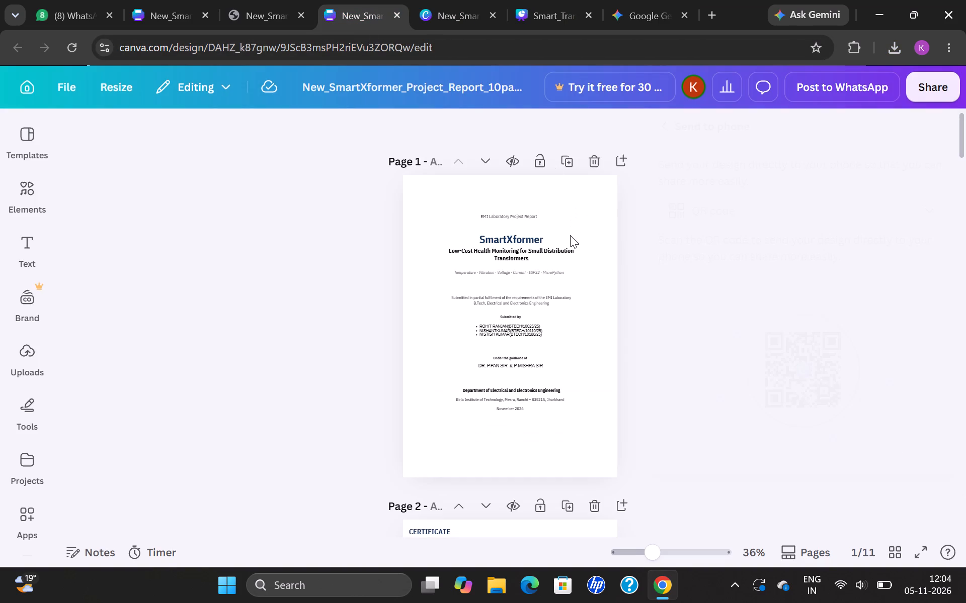
# Centre the CERTIFICATE heading on page 2 above its paragraph by padding it with leading spaces.
pyautogui.scroll(-2, 548, 247)
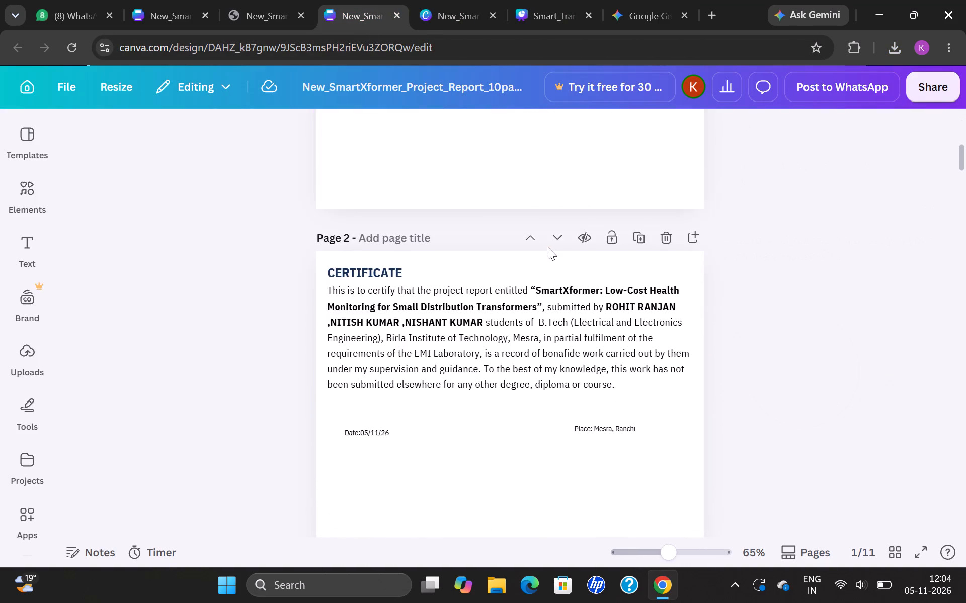
pyautogui.scroll(-2, 548, 247)
pyautogui.click(332, 177)
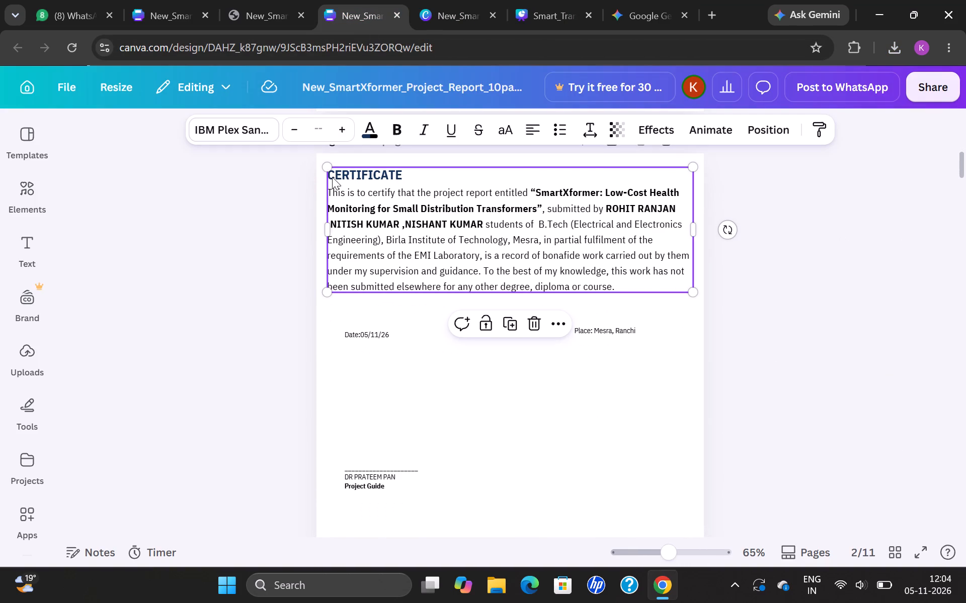
pyautogui.doubleClick(336, 171)
pyautogui.click(335, 174)
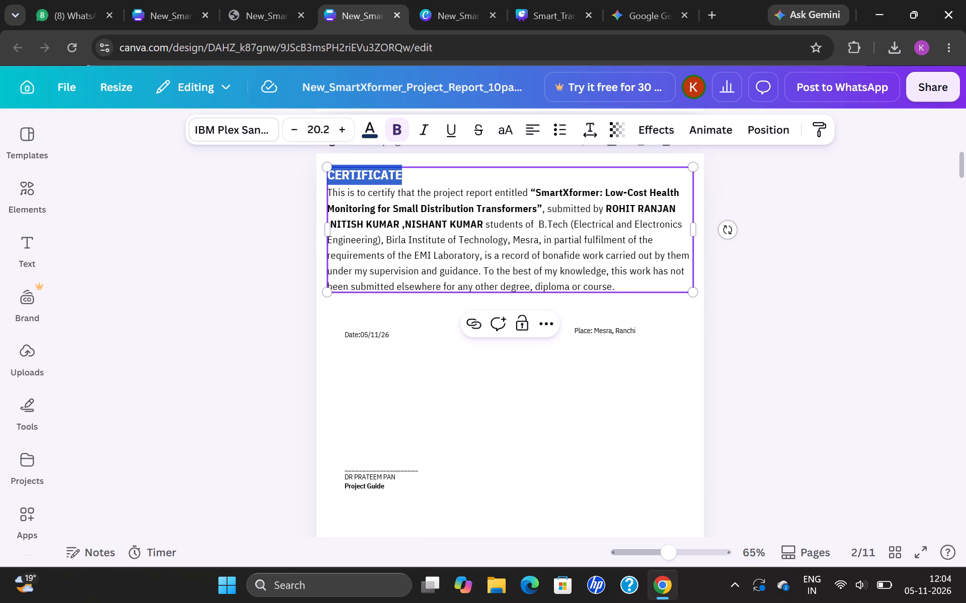
pyautogui.press('Left')
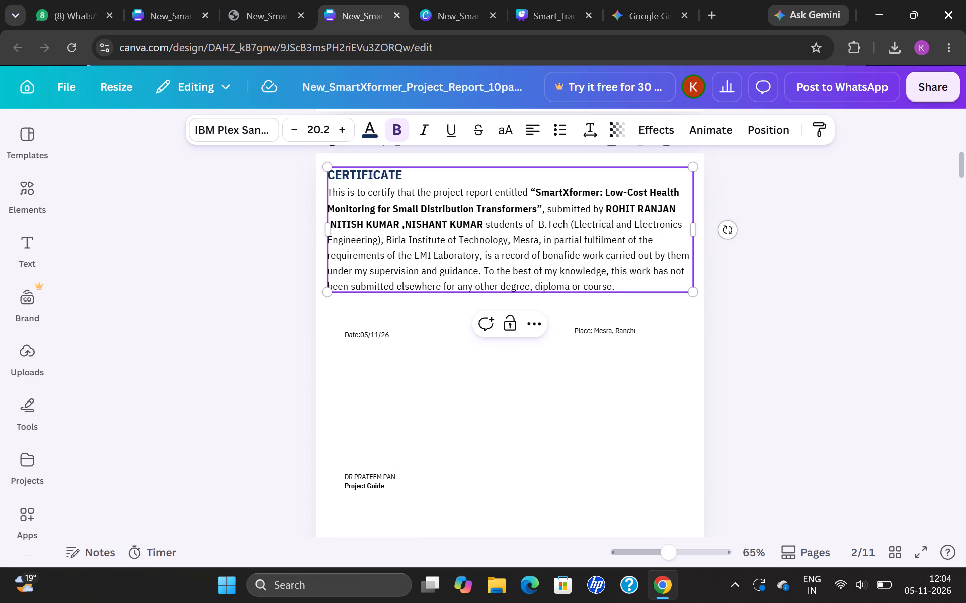
pyautogui.press('Left')
pyautogui.press('space')
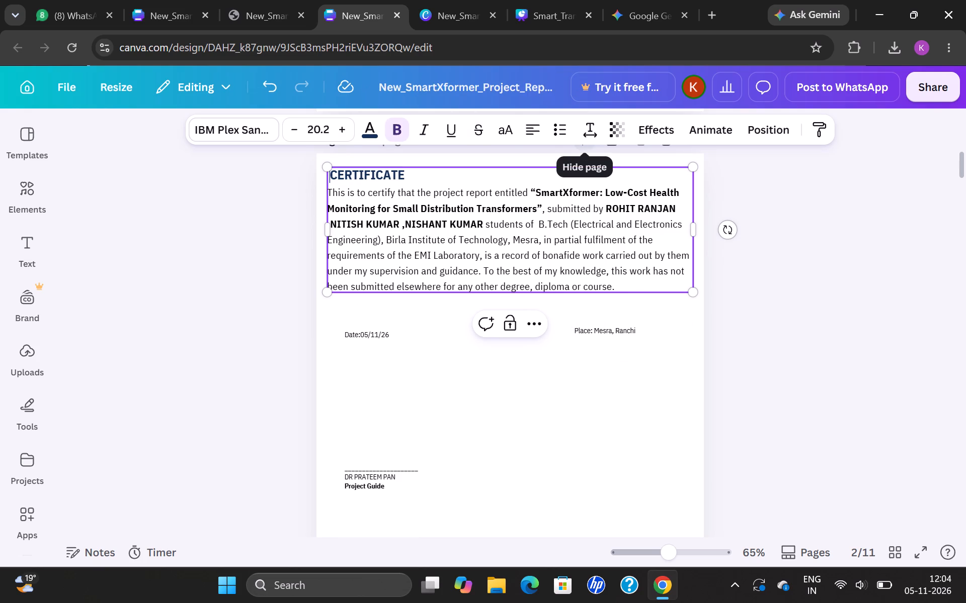
pyautogui.press('space')
pyautogui.press('space')
pyautogui.press('space')
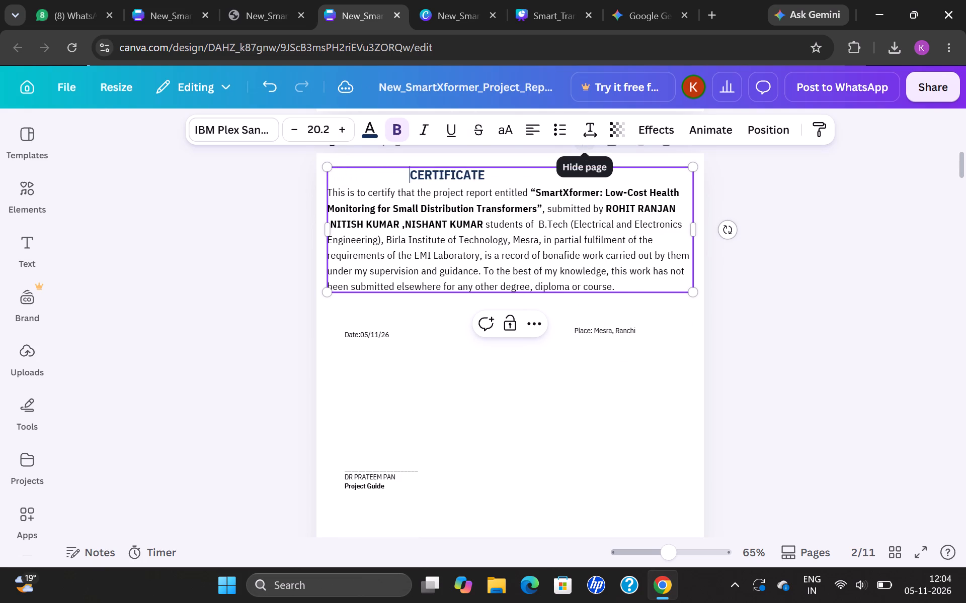
pyautogui.press('space')
pyautogui.press('space')
pyautogui.press('space')
pyautogui.press('space')
pyautogui.press('space')
pyautogui.press('space')
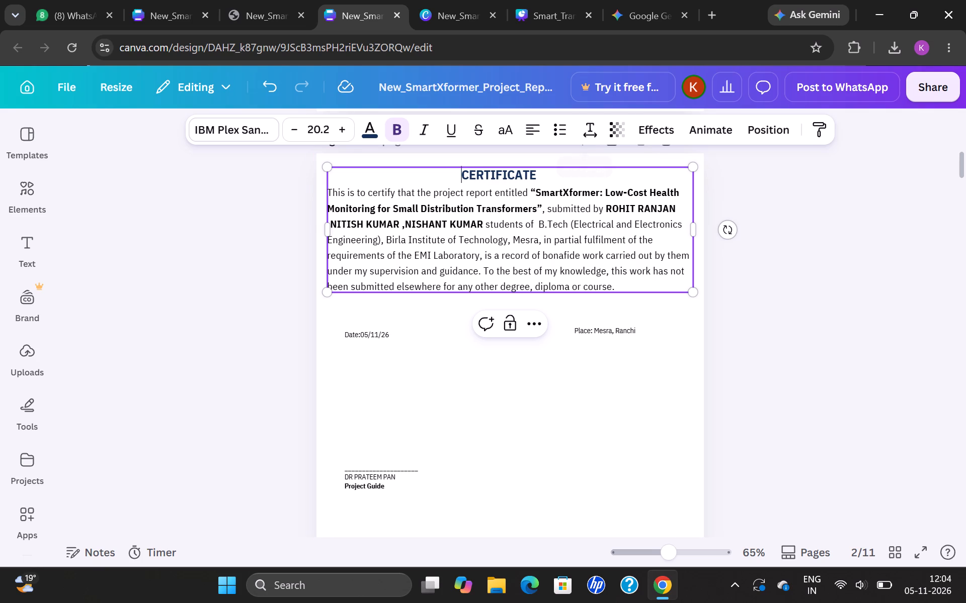
pyautogui.press('BackSpace')
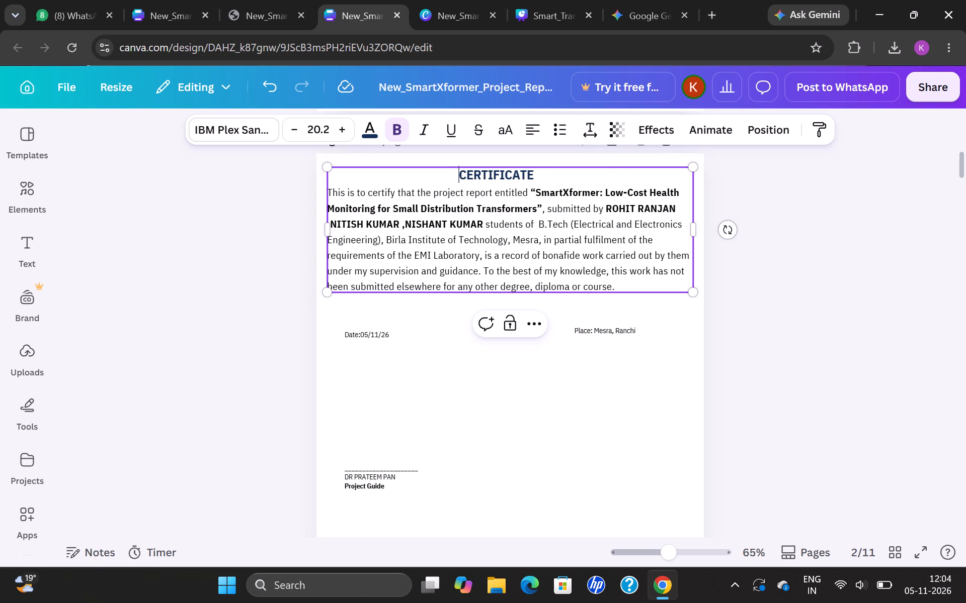
# Centre the DECLARATION heading on page 3 above its paragraph by padding it with leading spaces.
pyautogui.scroll(-1, 557, 275)
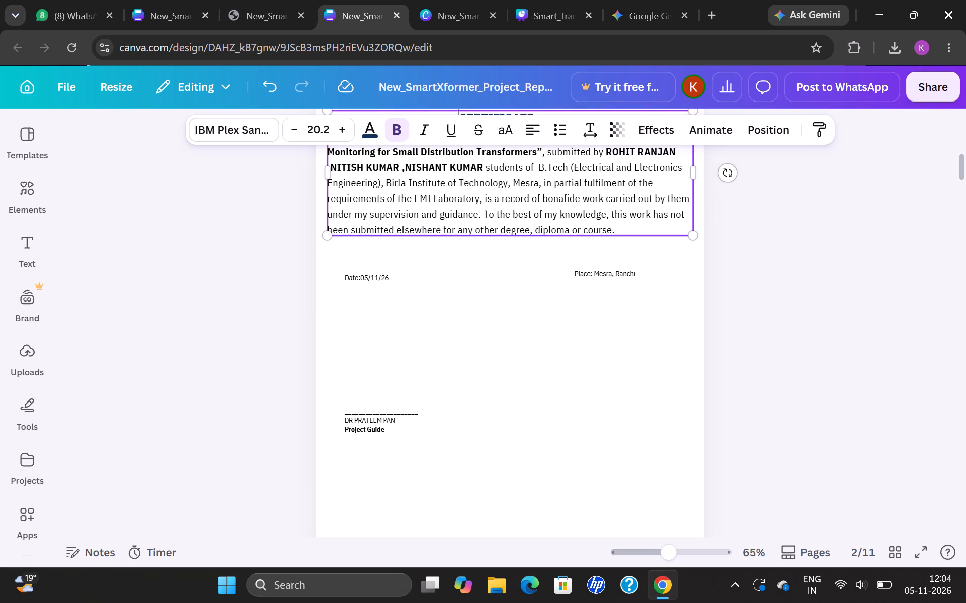
pyautogui.scroll(-5, 557, 275)
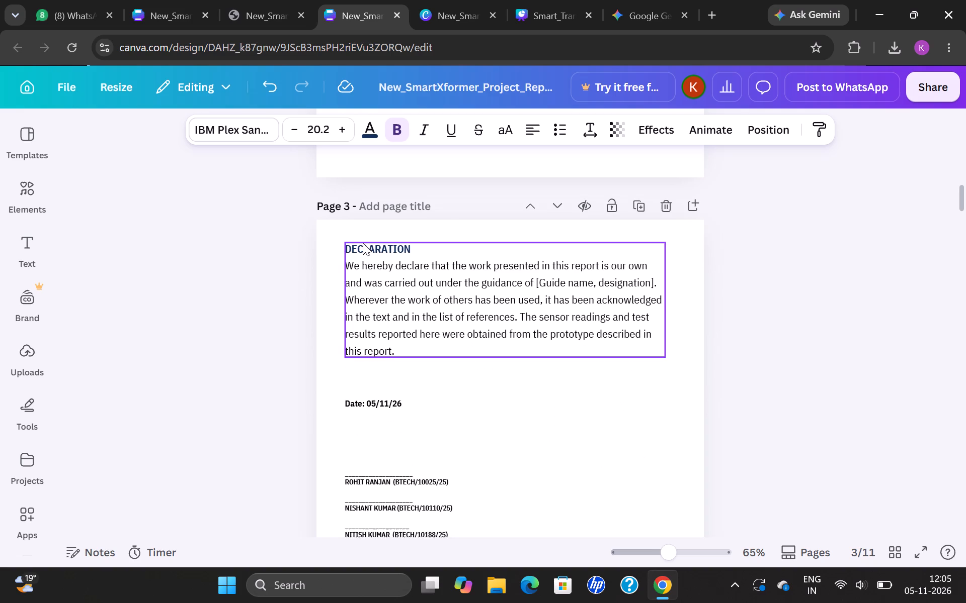
pyautogui.click(362, 243)
pyautogui.click(355, 248)
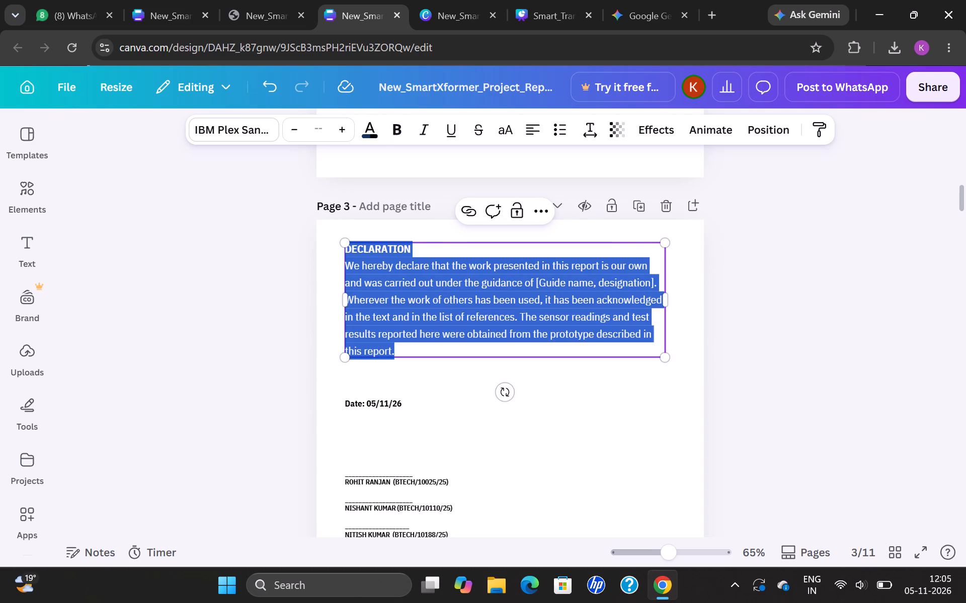
pyautogui.press('Left')
pyautogui.press('Left')
pyautogui.press('Left')
pyautogui.press('space')
pyautogui.press('space')
pyautogui.press('space')
pyautogui.press('space')
pyautogui.press('space')
pyautogui.press('space')
pyautogui.press('space')
pyautogui.press('space')
pyautogui.press('space')
pyautogui.press('space')
pyautogui.press('space')
pyautogui.press('space')
pyautogui.press('space')
pyautogui.press('space')
pyautogui.press('space')
pyautogui.press('space')
pyautogui.press('space')
pyautogui.press('space')
pyautogui.press('space')
pyautogui.press('space')
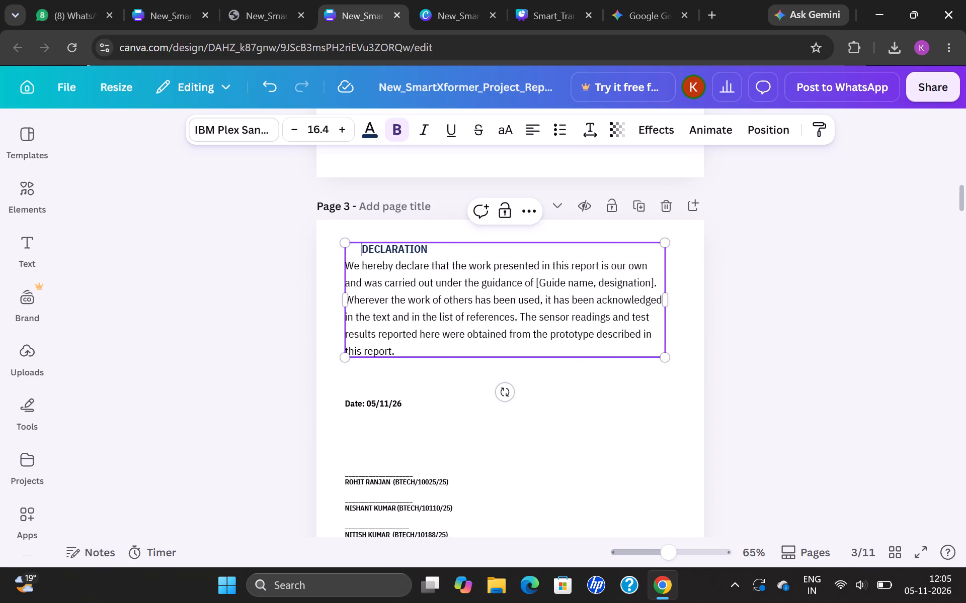
pyautogui.press('space')
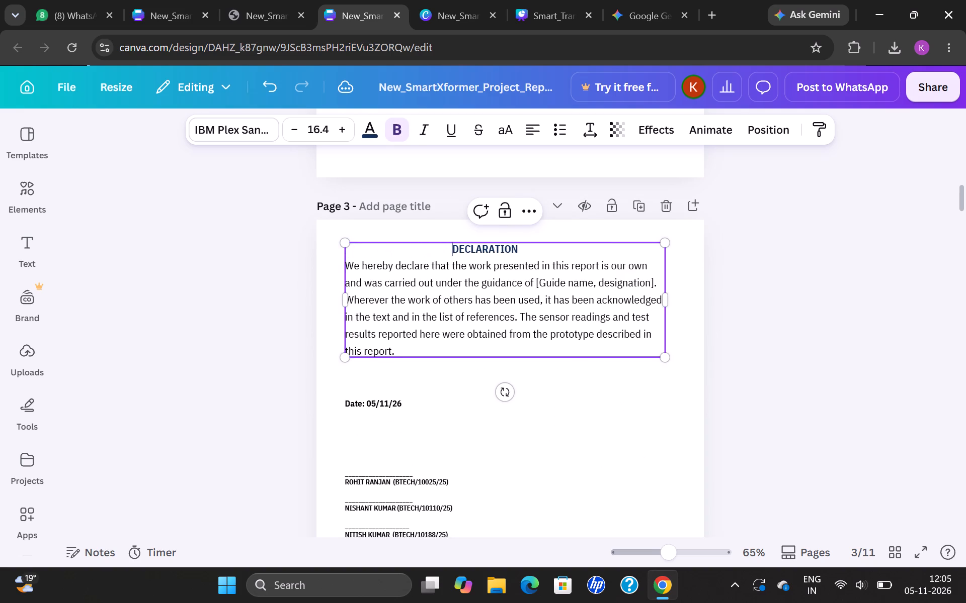
pyautogui.press('space')
pyautogui.press('space')
pyautogui.press('space')
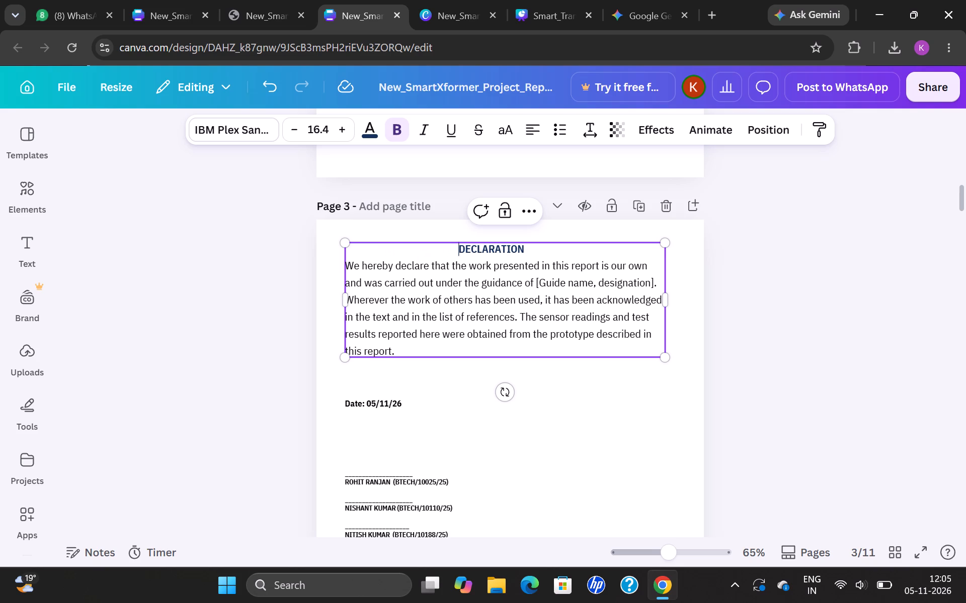
pyautogui.press('space')
pyautogui.press('space')
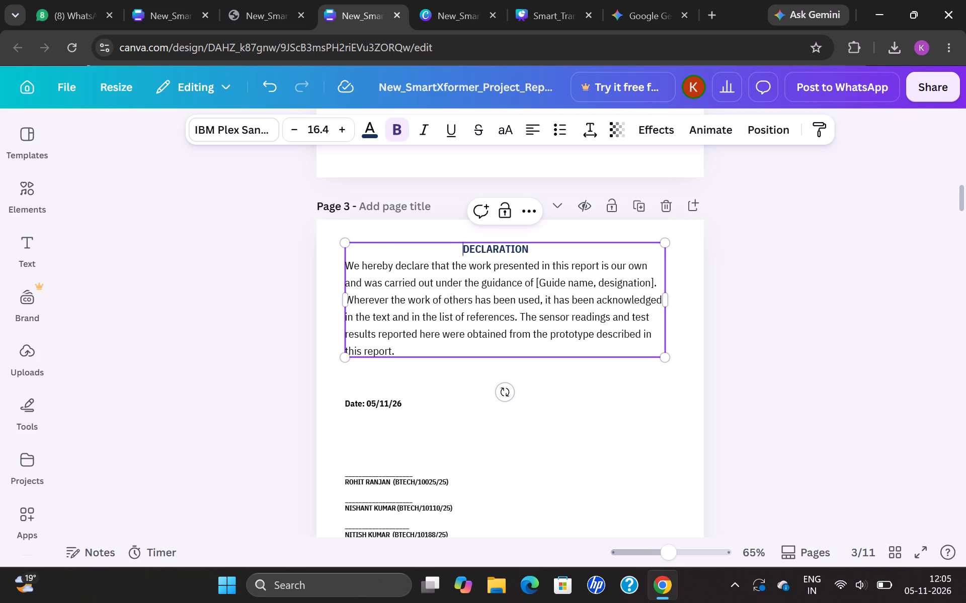
# Centre the ACKNOWLEDGEMENT heading on page 4 above its text by padding it with leading spaces.
pyautogui.scroll(-5, 355, 248)
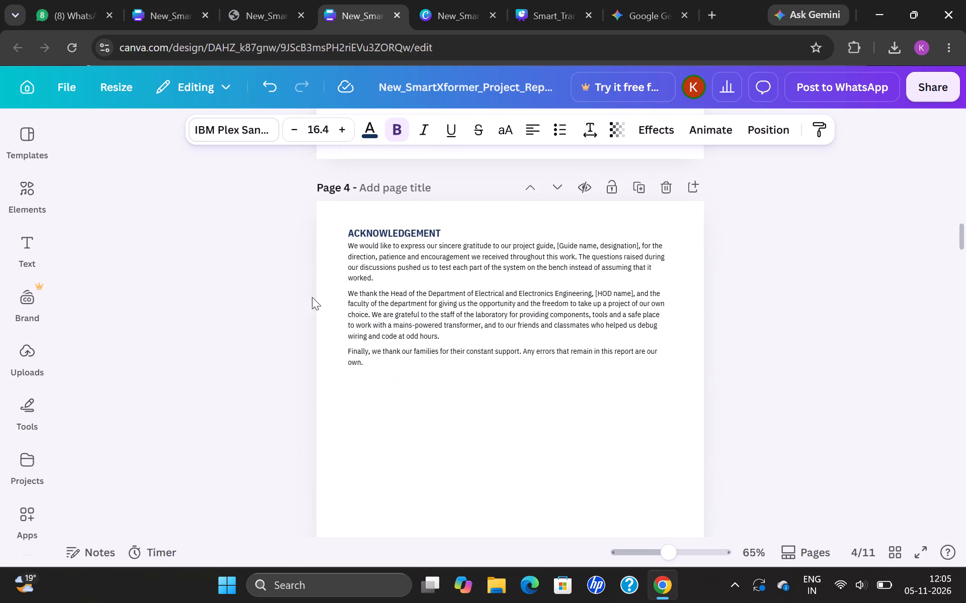
pyautogui.doubleClick(367, 232)
pyautogui.click(367, 232)
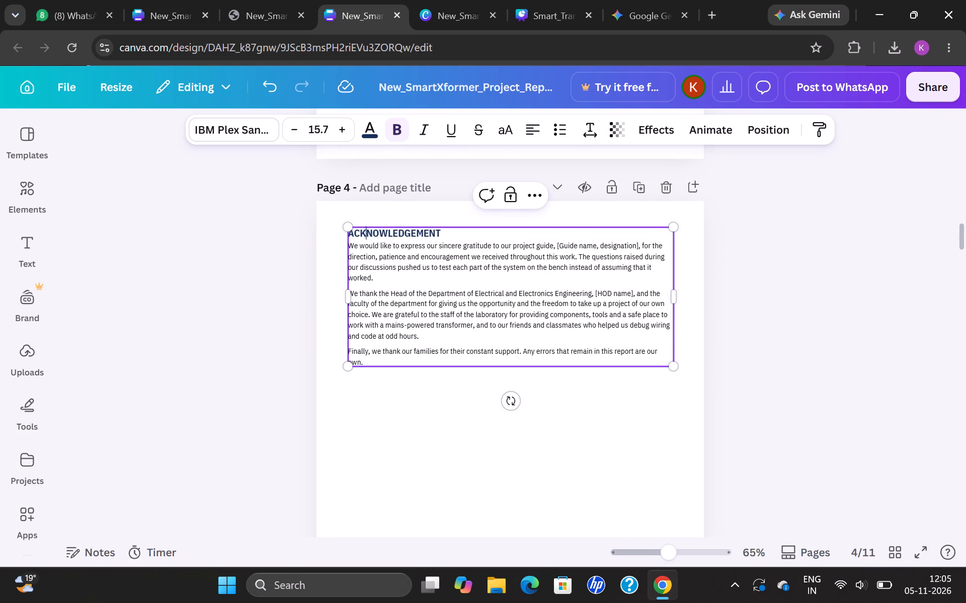
pyautogui.click(367, 232)
pyautogui.press('Left')
pyautogui.press('Left')
pyautogui.press('Left')
pyautogui.press('Left')
pyautogui.press('Left')
pyautogui.press('Left')
pyautogui.press('Left')
pyautogui.press('Left')
pyautogui.press('Left')
pyautogui.press('Left')
pyautogui.press('Left')
pyautogui.press('Left')
pyautogui.press('Left')
pyautogui.press('Left')
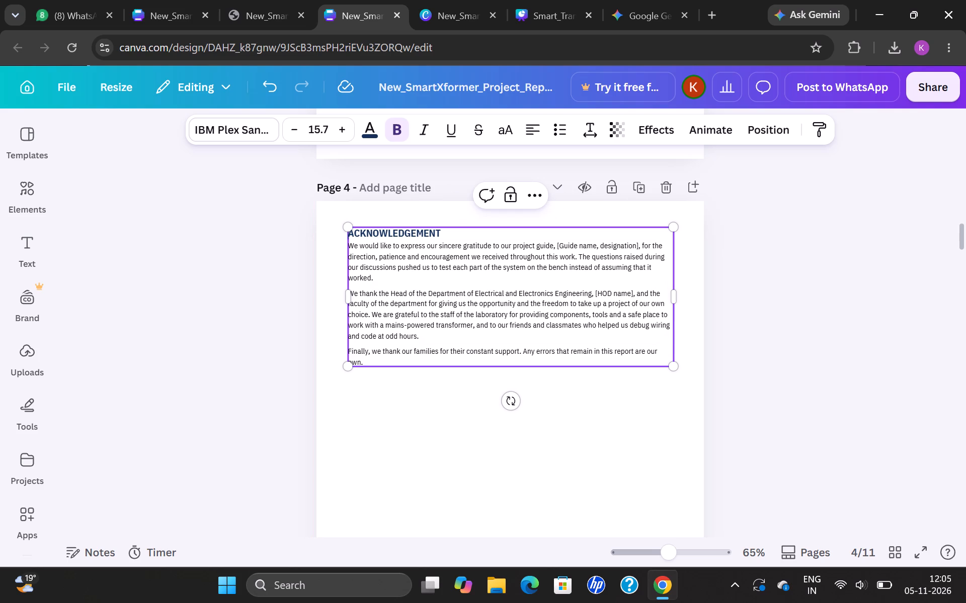
pyautogui.click(367, 232)
pyautogui.press('Left')
pyautogui.press('Left')
pyautogui.press('Left')
pyautogui.press('Left')
pyautogui.press('Left')
pyautogui.press('Left')
pyautogui.press('Left')
pyautogui.press('Left')
pyautogui.press('Left')
pyautogui.press('Left')
pyautogui.press('Left')
pyautogui.press('Left')
pyautogui.press('Left')
pyautogui.press('Left')
pyautogui.press('space')
pyautogui.press('space')
pyautogui.press('space')
pyautogui.press('space')
pyautogui.press('space')
pyautogui.press('space')
pyautogui.press('space')
pyautogui.press('space')
pyautogui.press('space')
pyautogui.press('space')
pyautogui.press('space')
pyautogui.press('space')
pyautogui.press('space')
pyautogui.press('space')
pyautogui.press('space')
pyautogui.press('space')
pyautogui.press('space')
pyautogui.press('space')
pyautogui.press('space')
pyautogui.press('space')
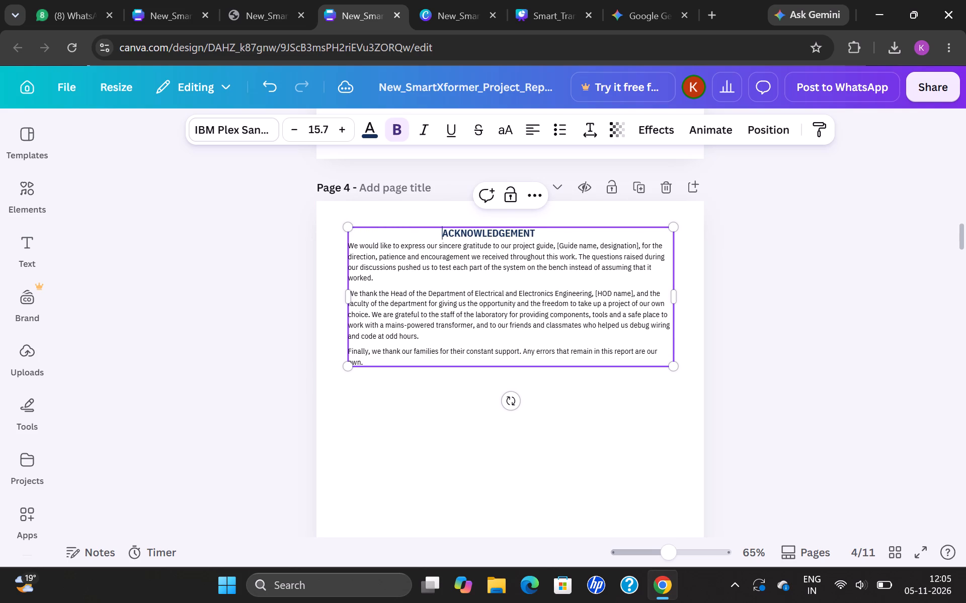
pyautogui.press('space')
pyautogui.press('space')
pyautogui.press('space')
pyautogui.press('space')
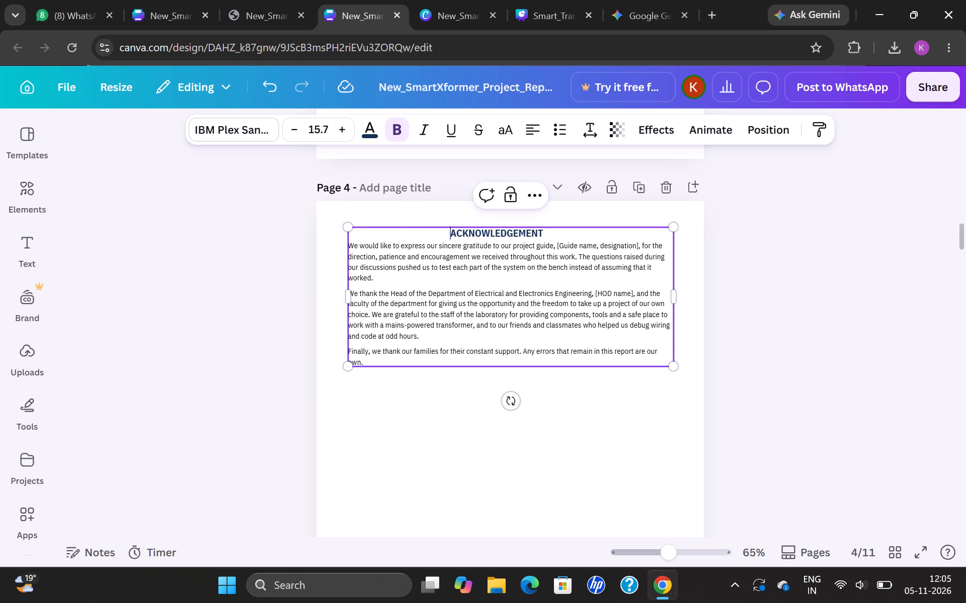
pyautogui.press('space')
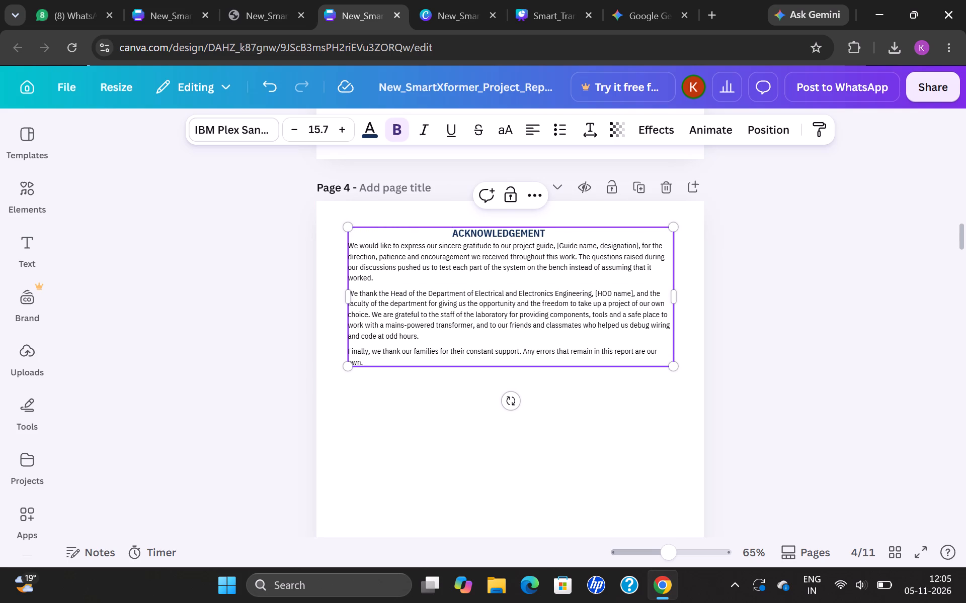
pyautogui.press('BackSpace')
# Look through pages 5 to 7 of the report for text and layout problems.
pyautogui.scroll(-3, 367, 232)
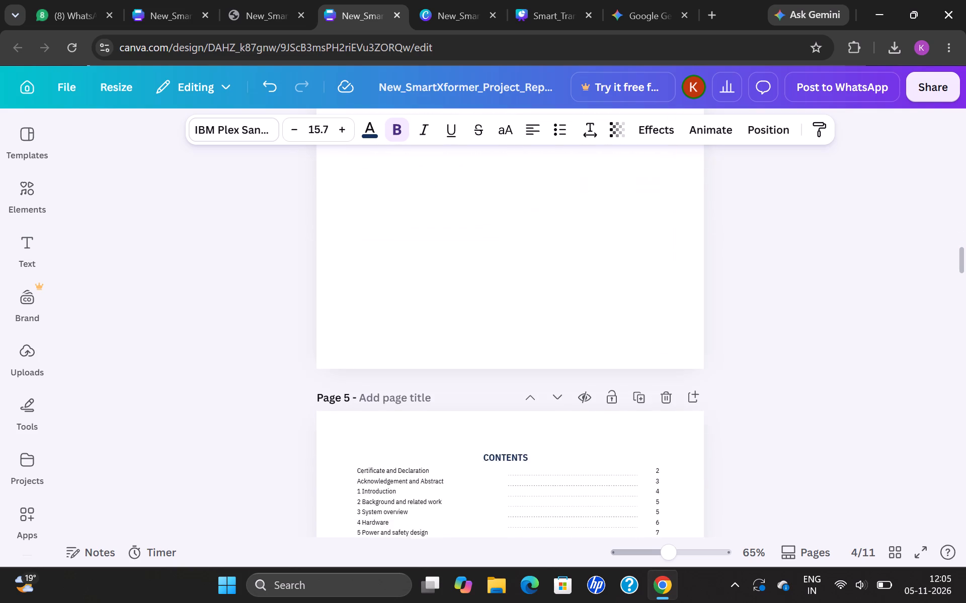
pyautogui.scroll(-8, 367, 232)
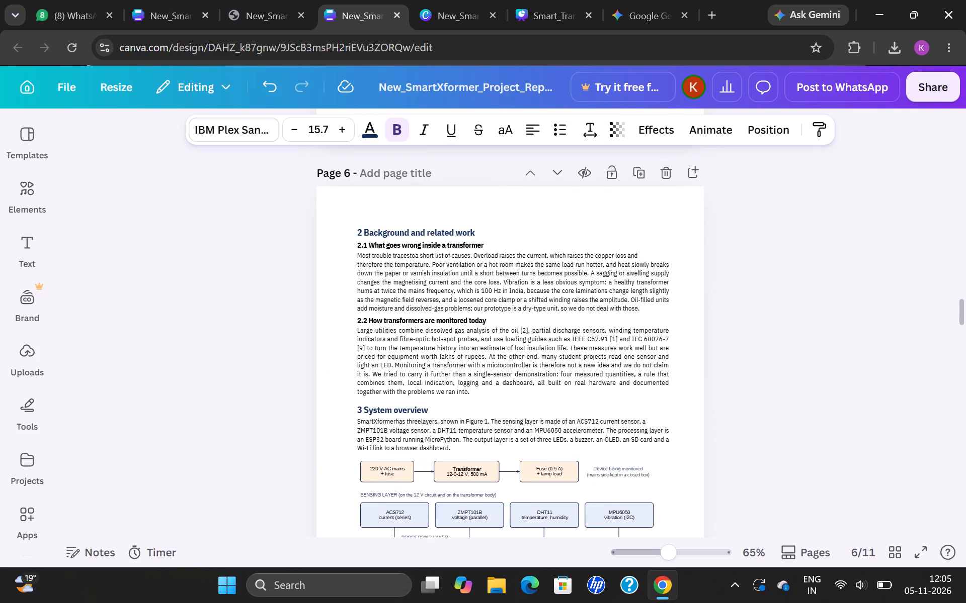
pyautogui.scroll(-3, 367, 232)
pyautogui.scroll(1, 367, 232)
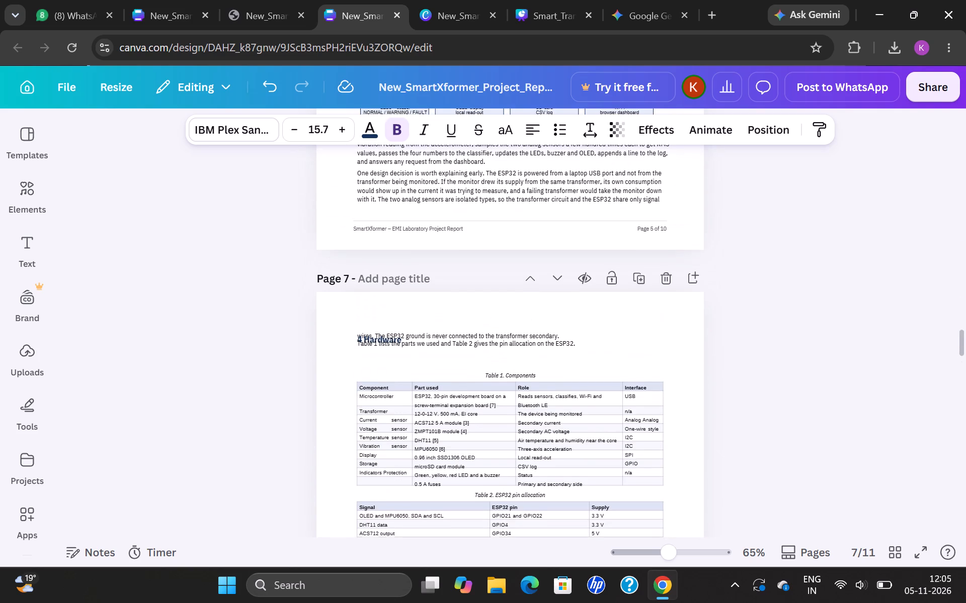
pyautogui.scroll(2, 367, 232)
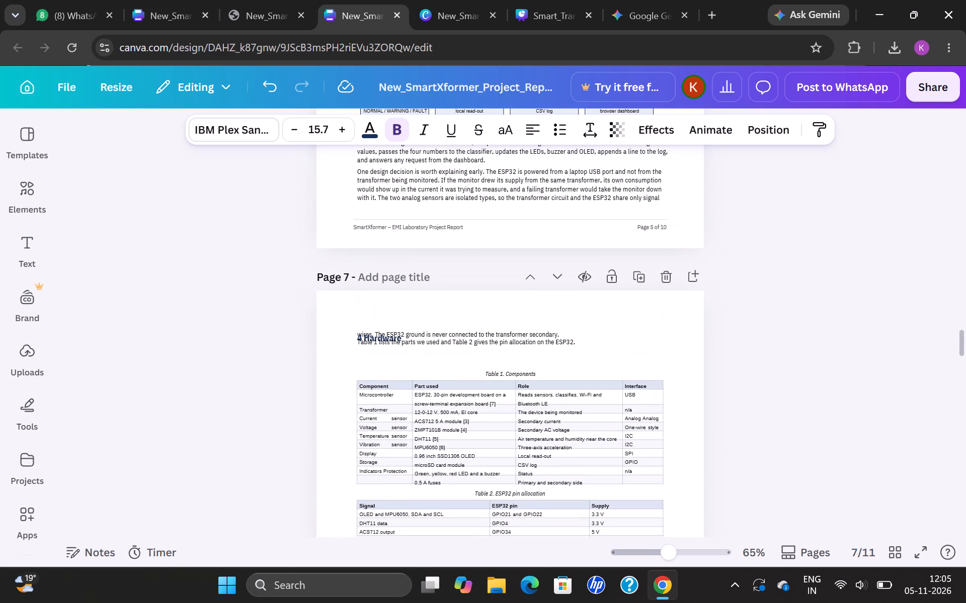
pyautogui.scroll(1, 367, 232)
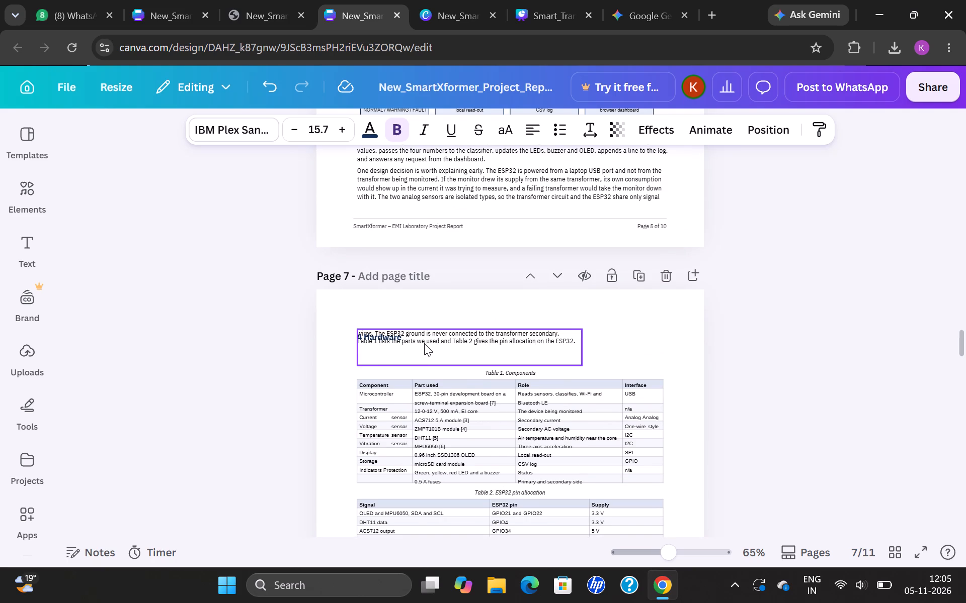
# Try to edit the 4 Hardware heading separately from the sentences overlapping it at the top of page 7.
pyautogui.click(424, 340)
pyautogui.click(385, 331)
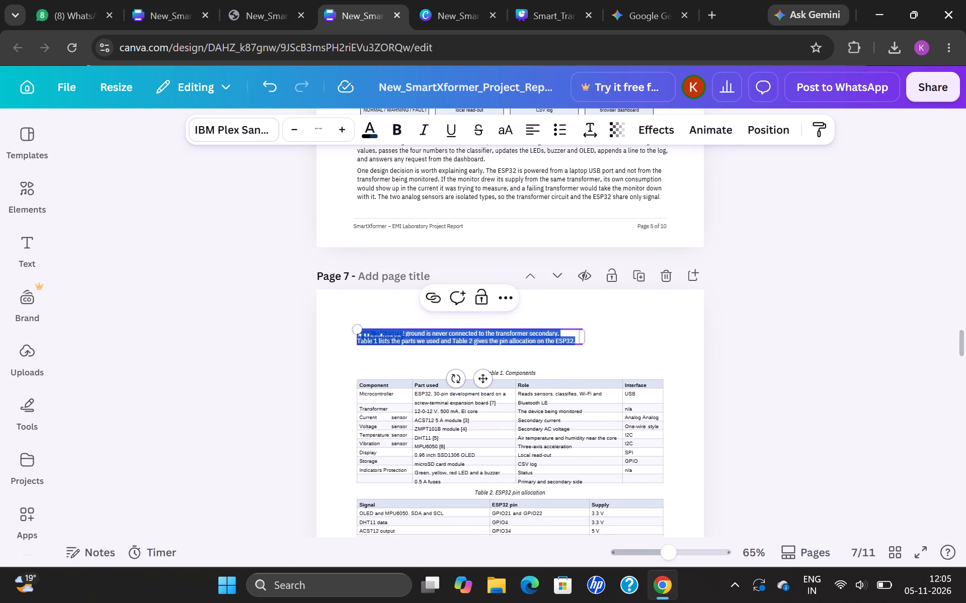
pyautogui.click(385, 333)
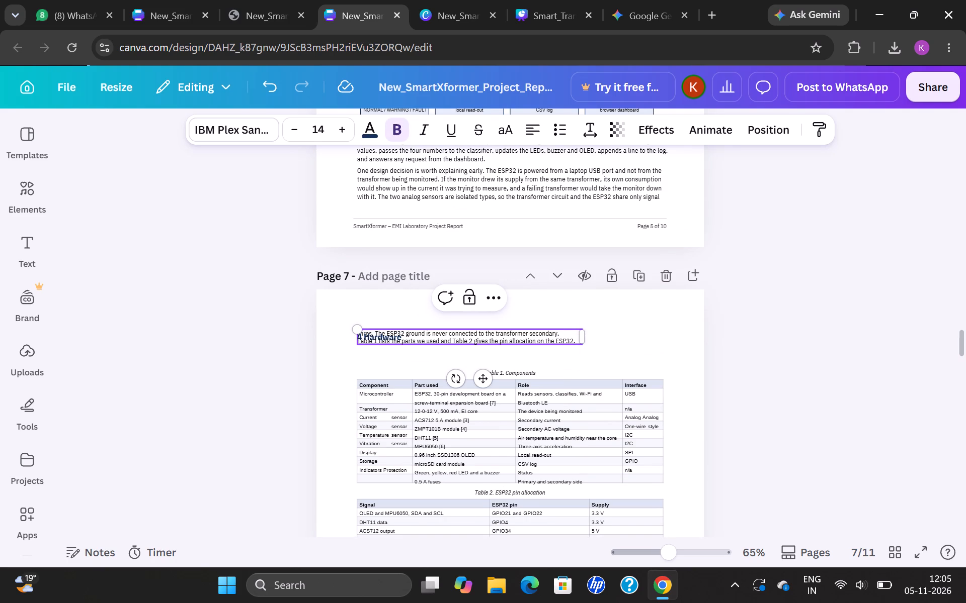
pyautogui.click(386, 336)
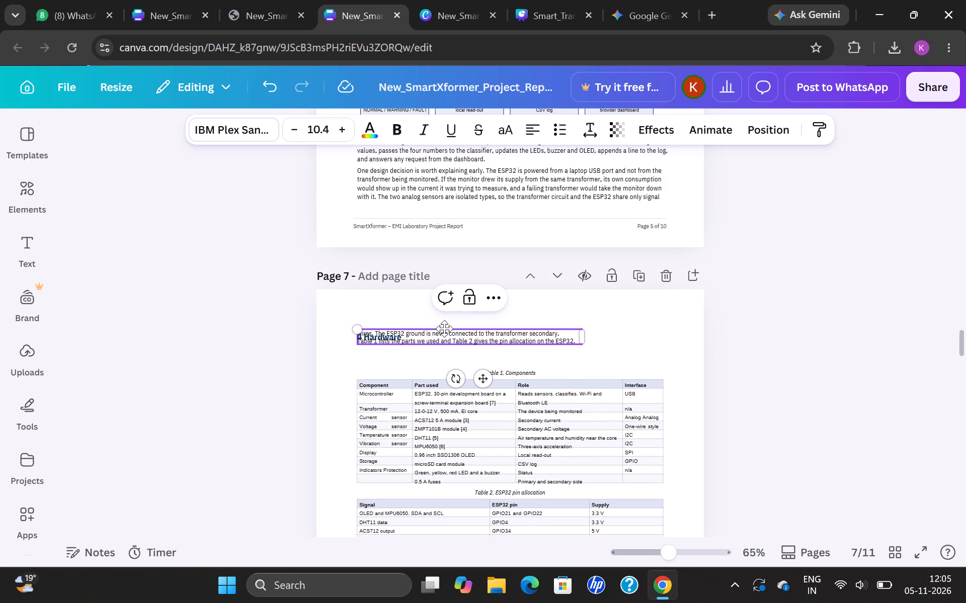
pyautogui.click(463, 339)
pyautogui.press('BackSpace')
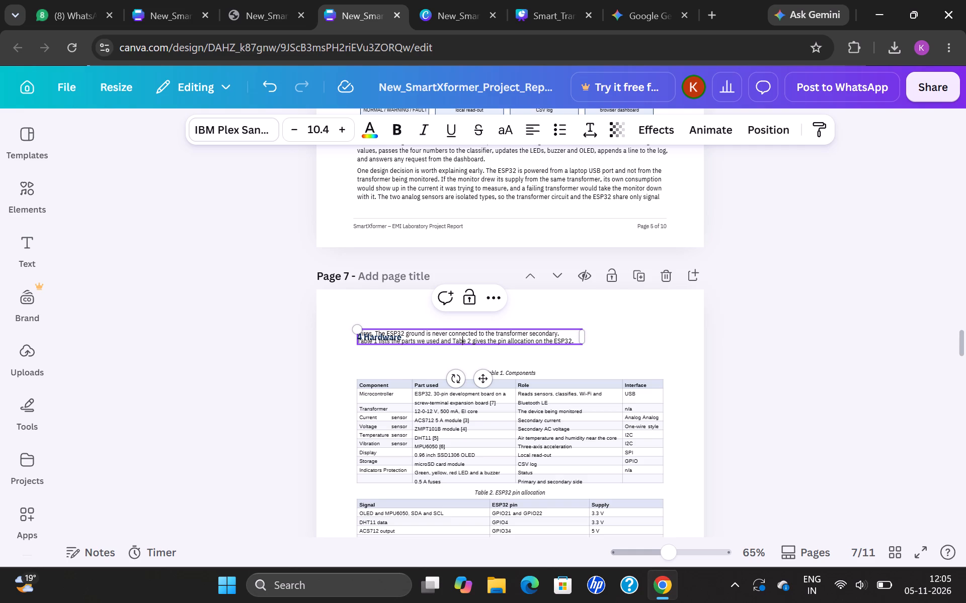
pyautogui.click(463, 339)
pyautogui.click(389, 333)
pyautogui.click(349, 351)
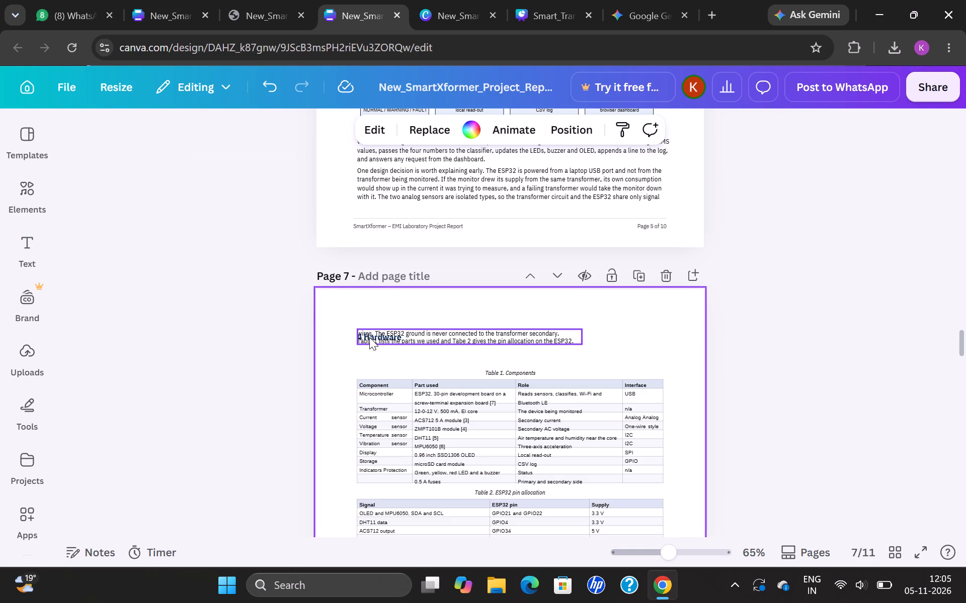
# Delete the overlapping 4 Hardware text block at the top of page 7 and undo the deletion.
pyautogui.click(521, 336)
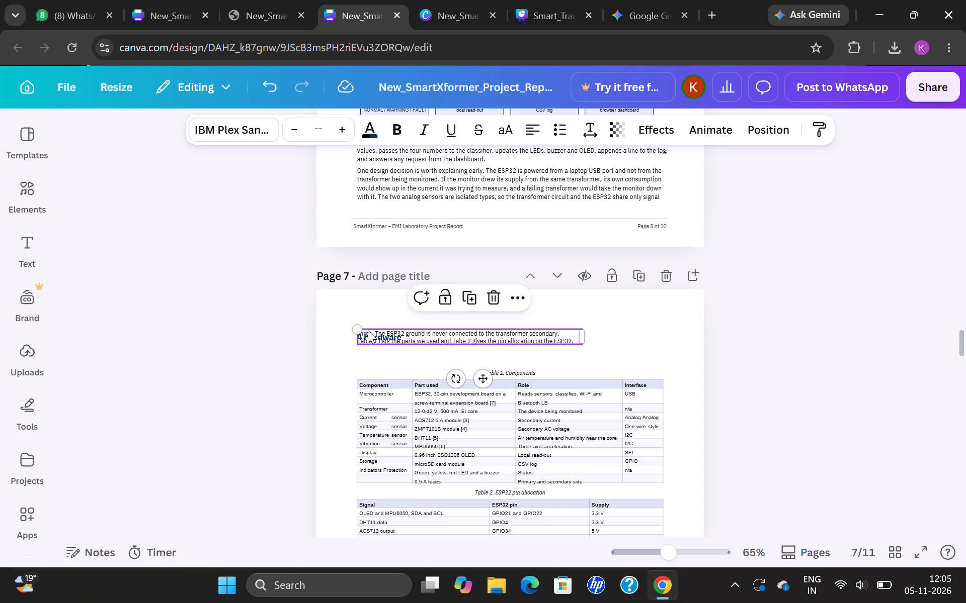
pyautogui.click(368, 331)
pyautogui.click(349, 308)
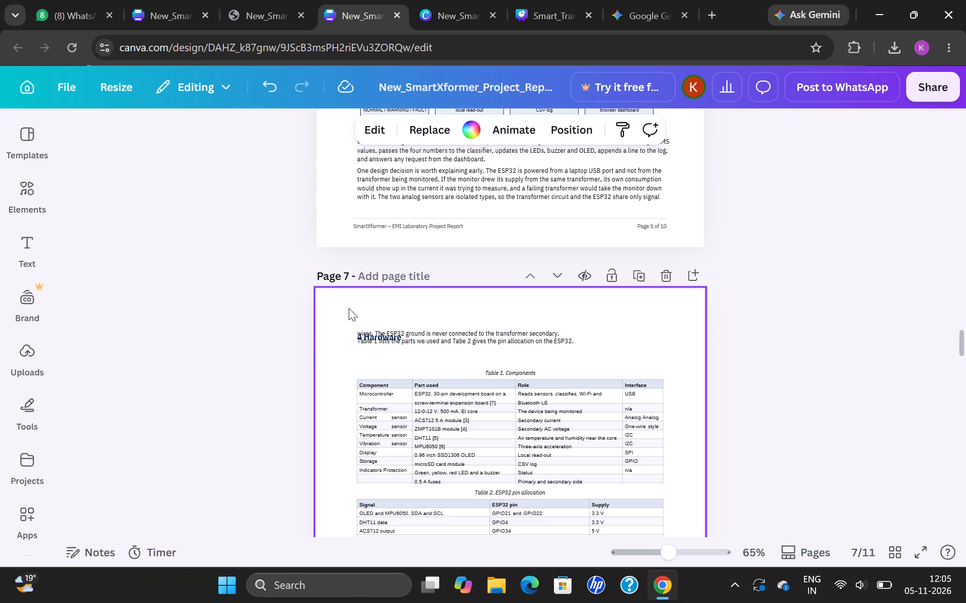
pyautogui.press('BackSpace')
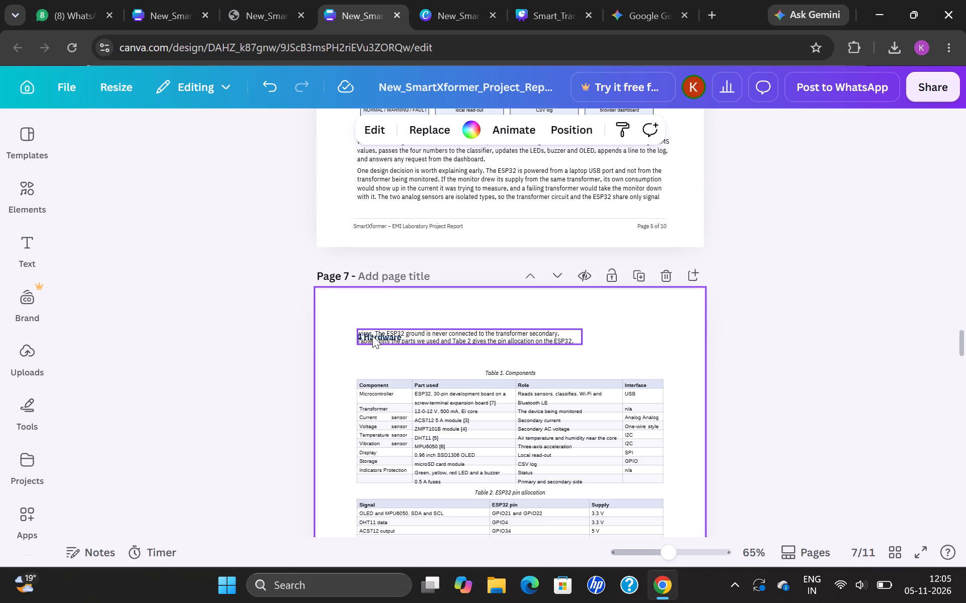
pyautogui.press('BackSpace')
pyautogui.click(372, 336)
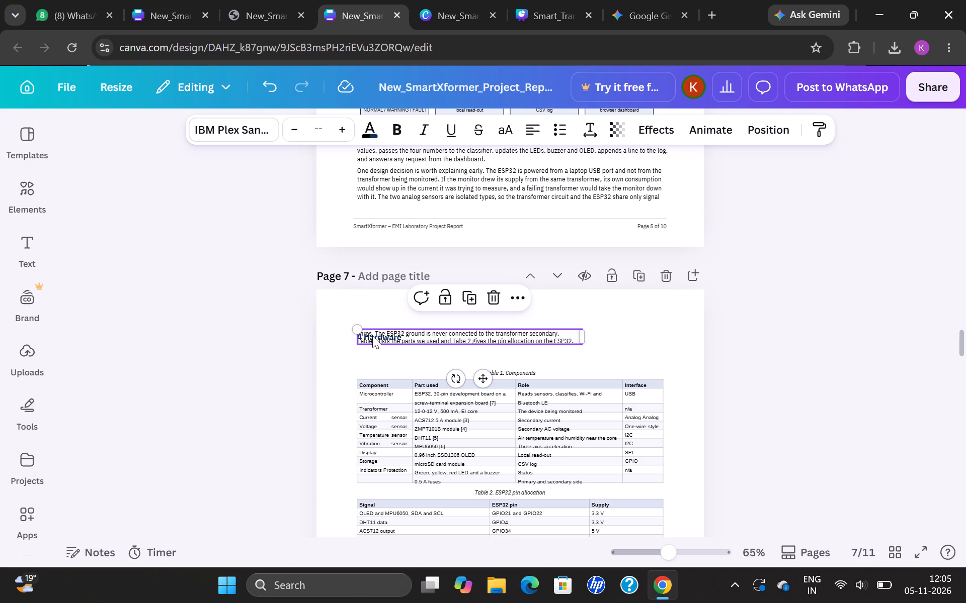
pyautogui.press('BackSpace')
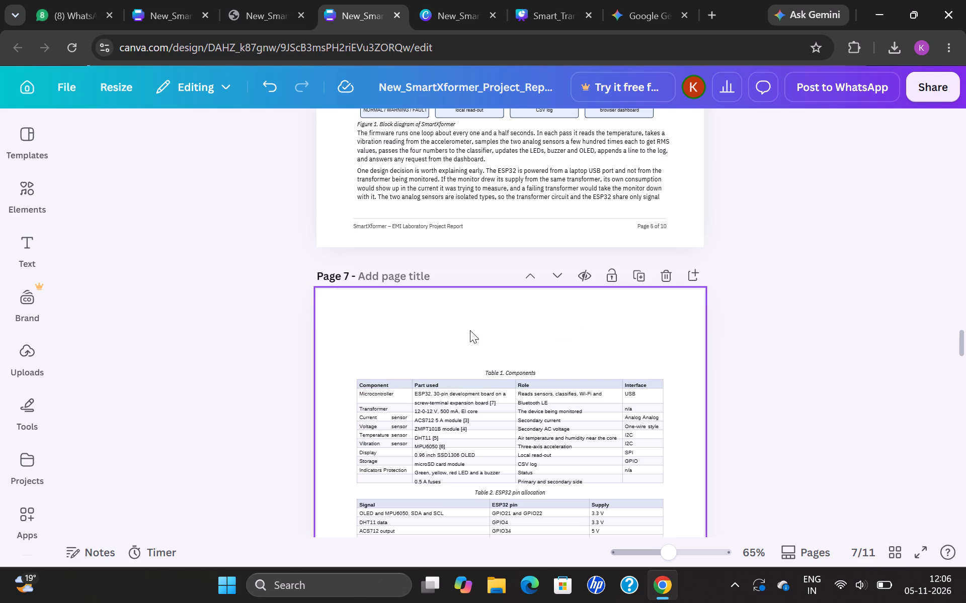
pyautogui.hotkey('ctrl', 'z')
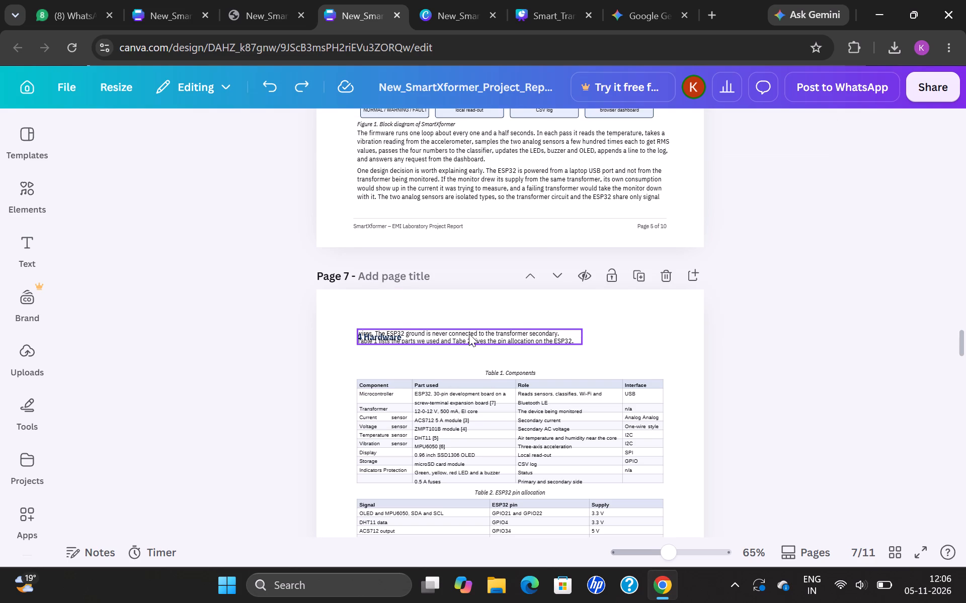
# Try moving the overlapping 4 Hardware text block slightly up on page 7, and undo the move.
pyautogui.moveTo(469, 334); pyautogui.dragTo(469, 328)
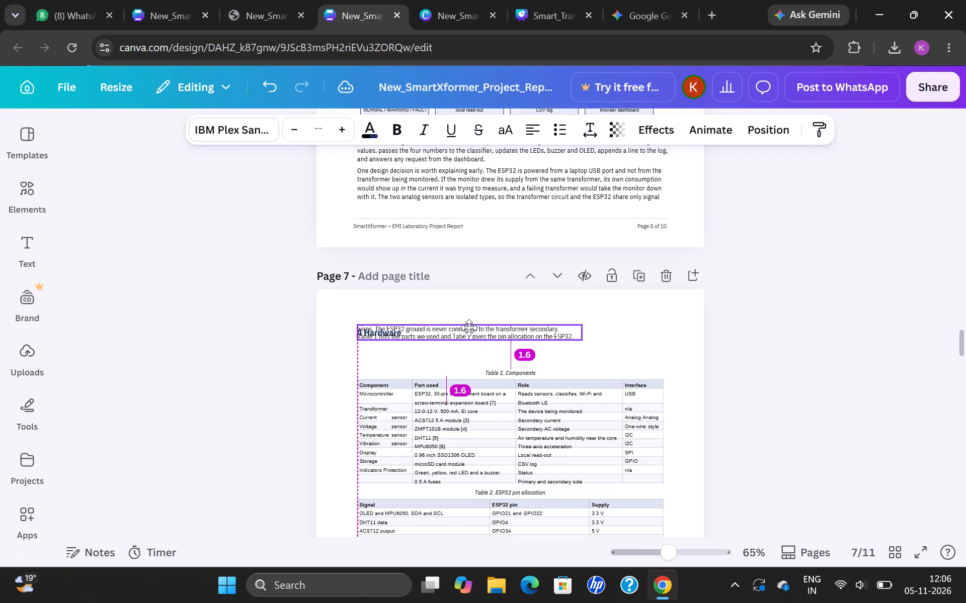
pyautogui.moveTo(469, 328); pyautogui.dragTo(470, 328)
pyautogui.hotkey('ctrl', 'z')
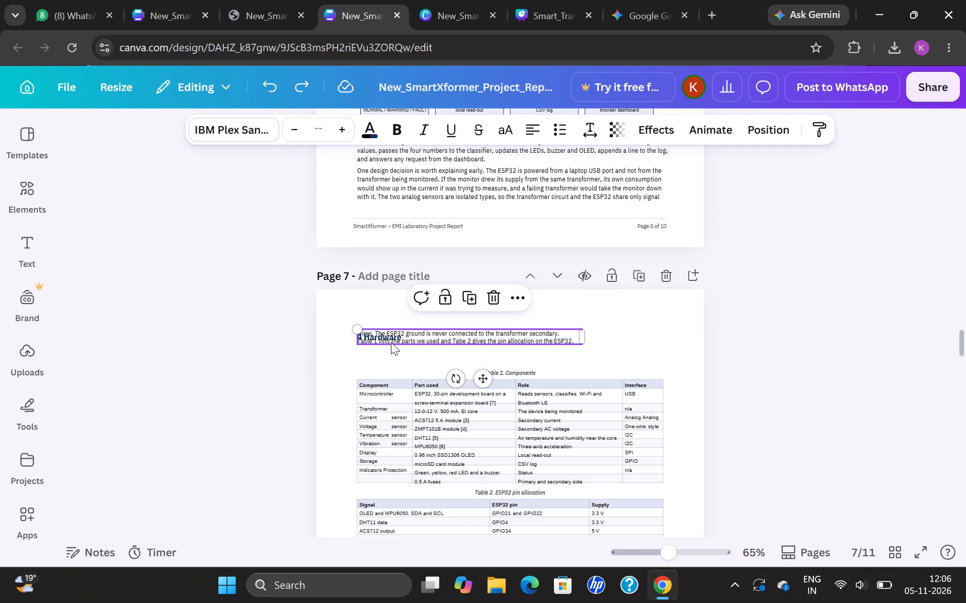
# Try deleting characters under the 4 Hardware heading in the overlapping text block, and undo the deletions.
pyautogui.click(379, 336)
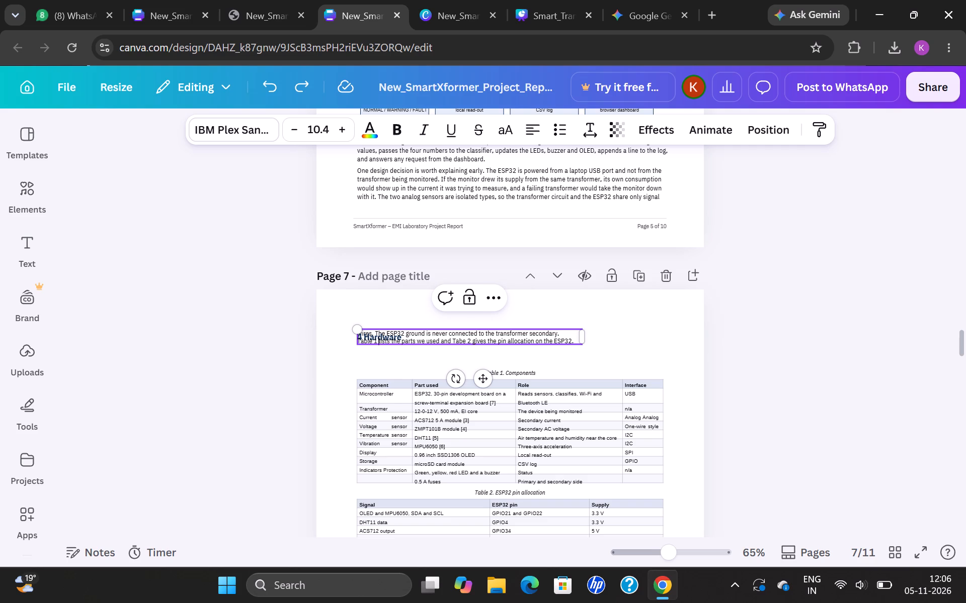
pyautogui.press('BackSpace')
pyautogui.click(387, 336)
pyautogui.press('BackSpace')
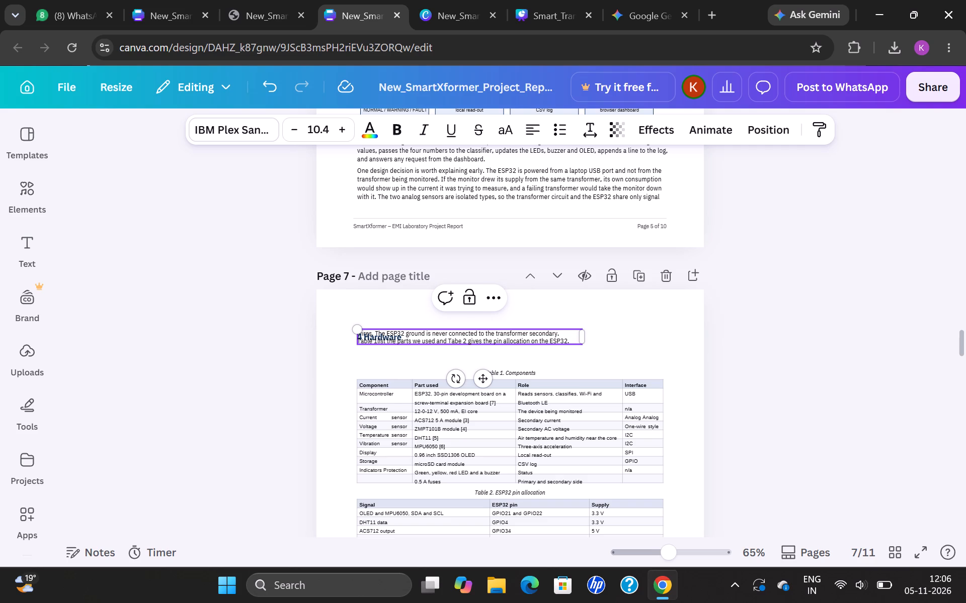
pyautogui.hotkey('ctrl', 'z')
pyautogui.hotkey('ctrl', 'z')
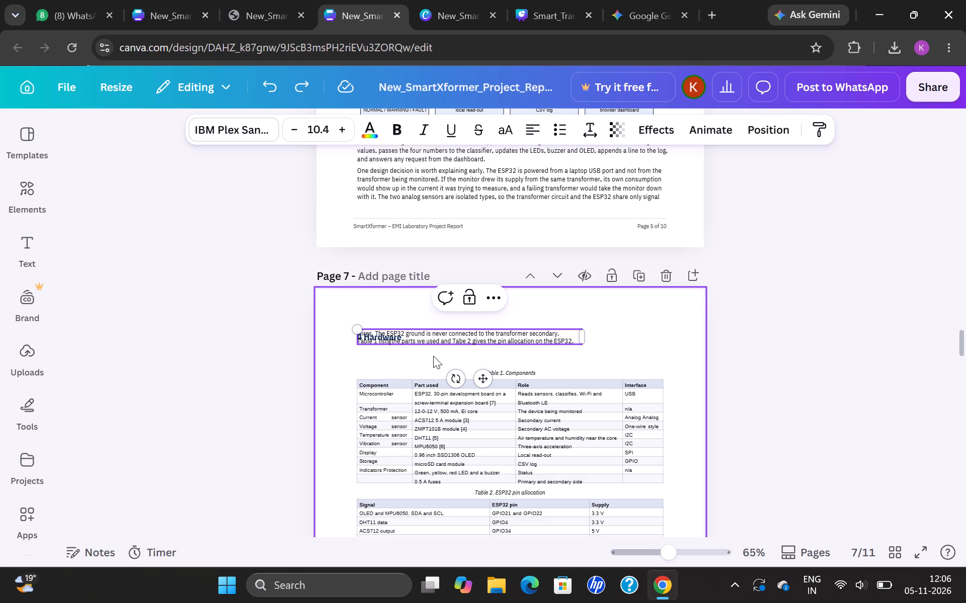
pyautogui.click(604, 353)
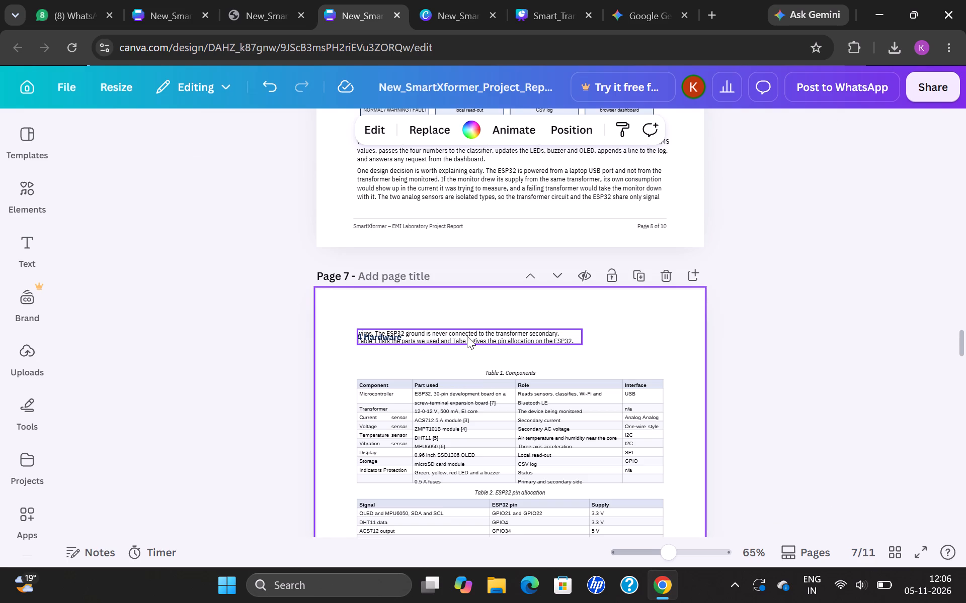
pyautogui.click(559, 338)
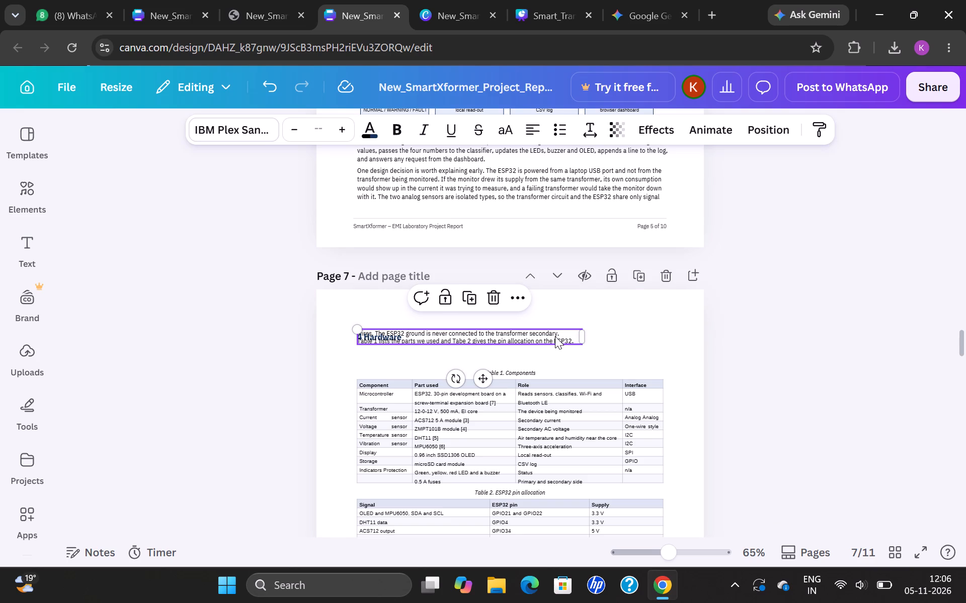
pyautogui.doubleClick(555, 336)
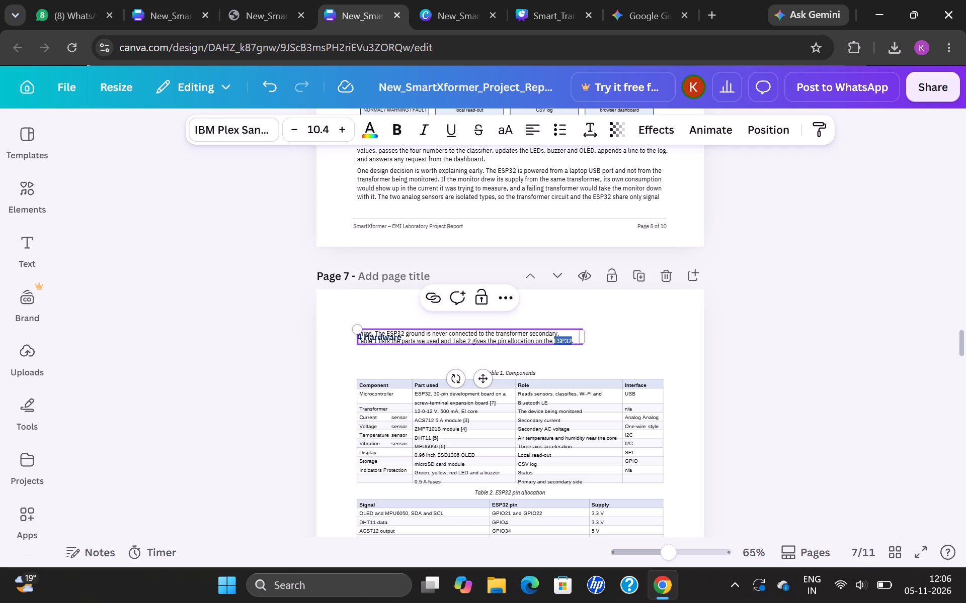
pyautogui.click(576, 338)
pyautogui.click(576, 338)
pyautogui.doubleClick(573, 339)
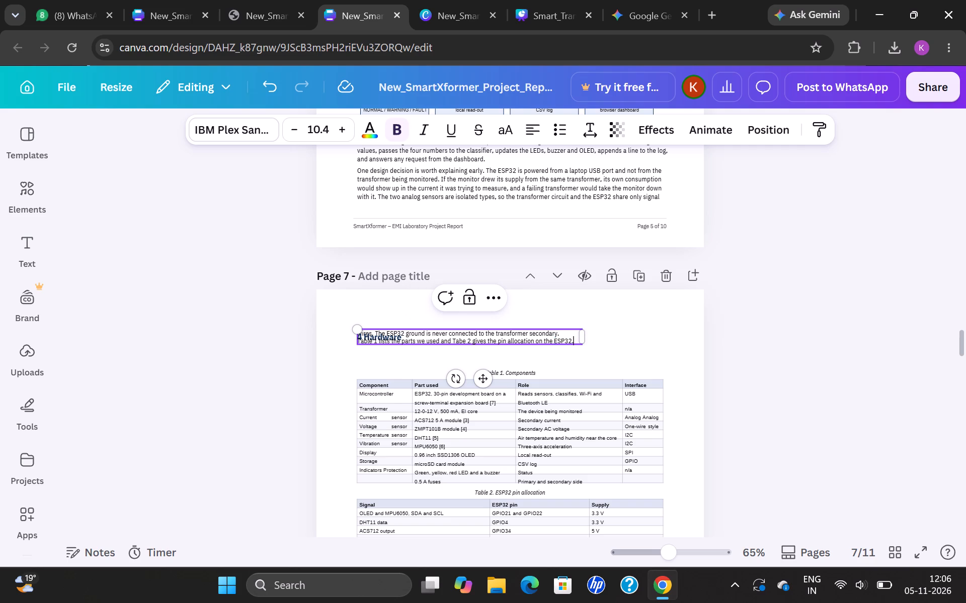
pyautogui.rightClick(573, 339)
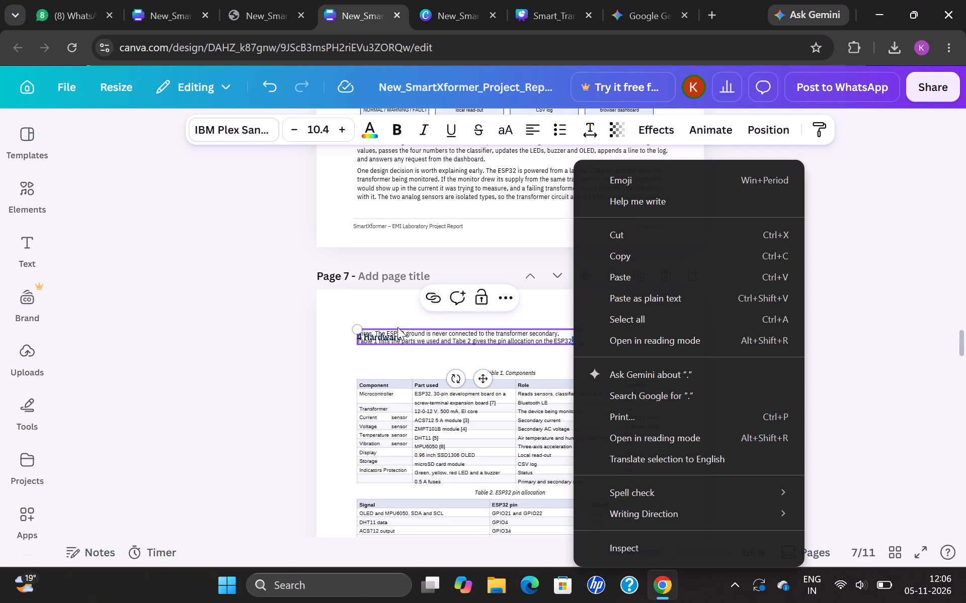
pyautogui.click(439, 339)
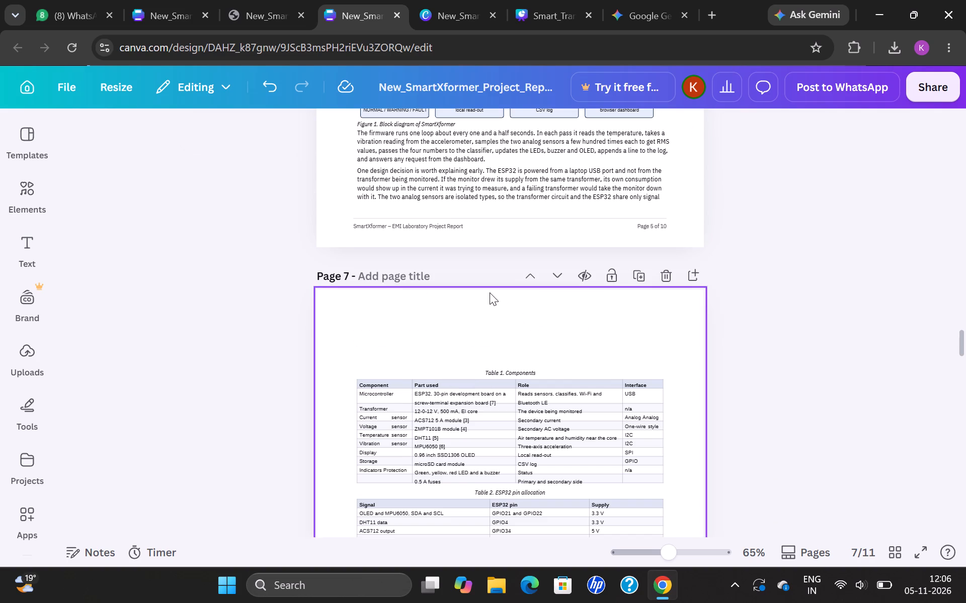
# Add a subheading text box to page 7 and place it in the blank area above the Table 1 caption.
pyautogui.click(37, 231)
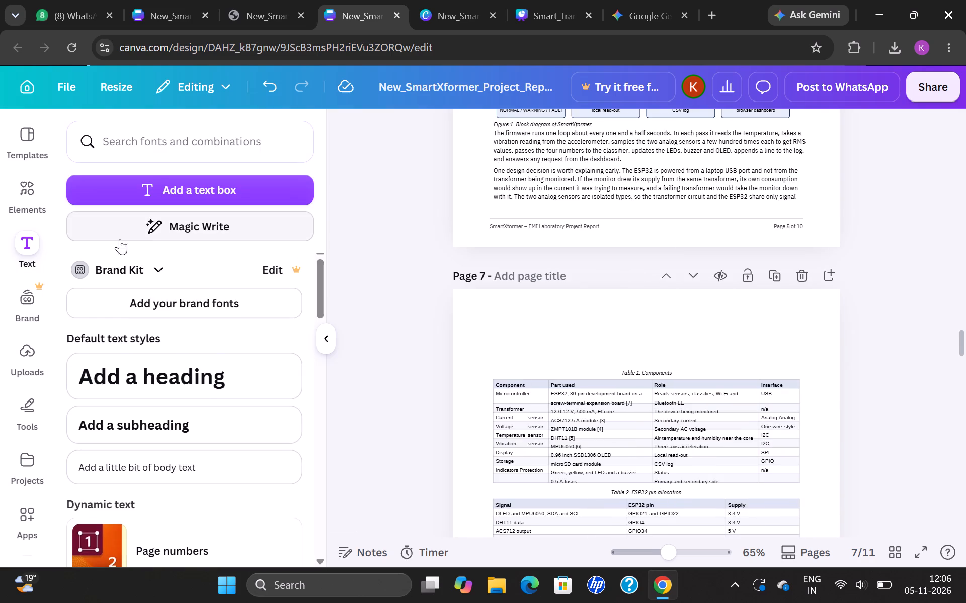
pyautogui.click(191, 295)
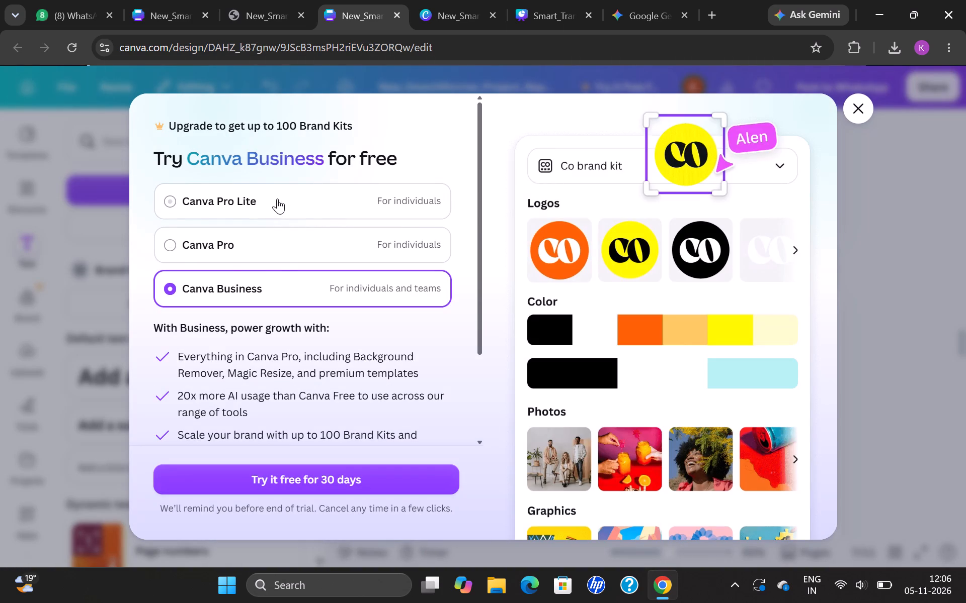
pyautogui.click(848, 109)
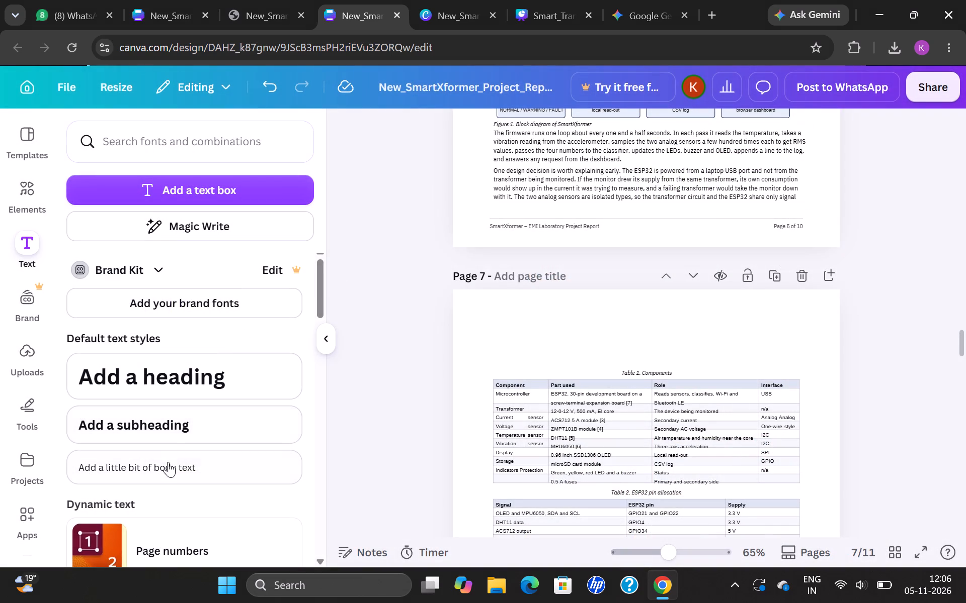
pyautogui.click(154, 426)
pyautogui.moveTo(622, 413); pyautogui.dragTo(611, 387)
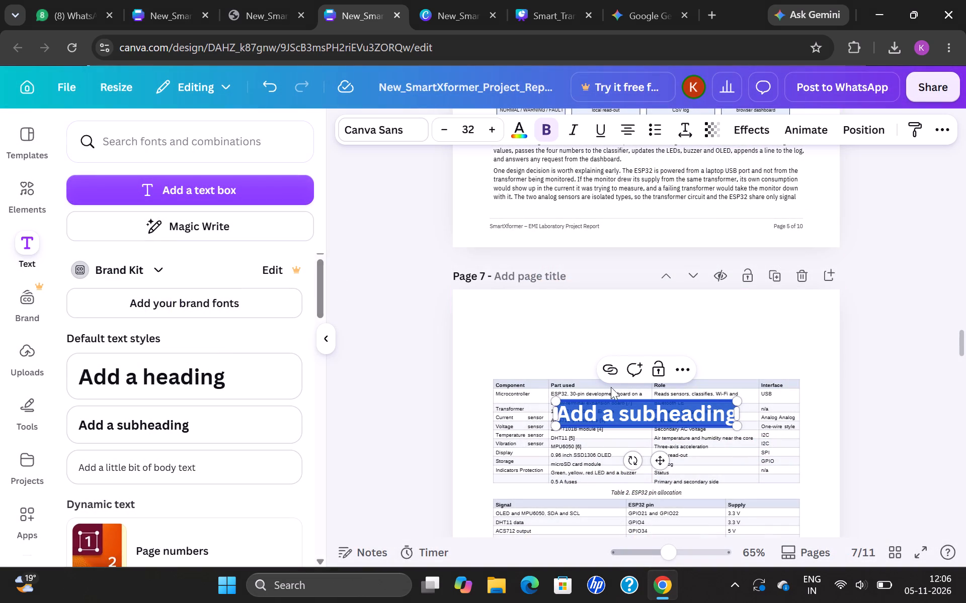
pyautogui.moveTo(611, 387); pyautogui.dragTo(619, 380)
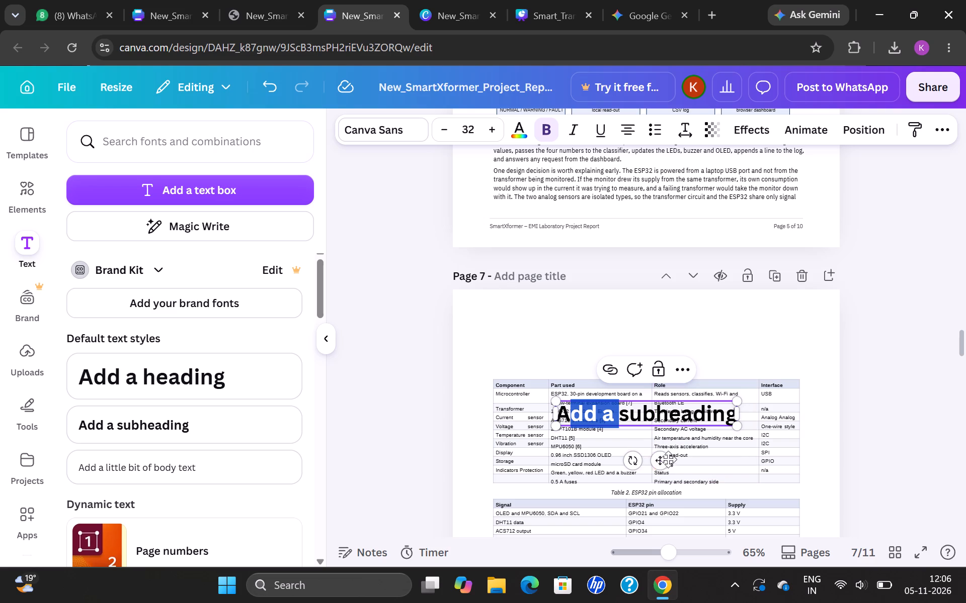
pyautogui.moveTo(664, 462); pyautogui.dragTo(603, 386)
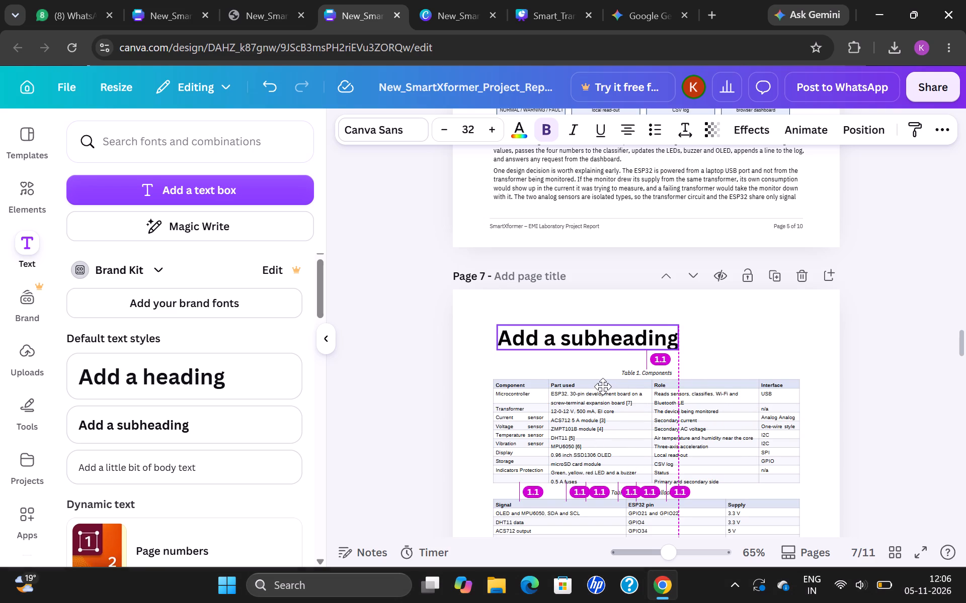
pyautogui.moveTo(603, 386); pyautogui.dragTo(602, 386)
pyautogui.click(597, 343)
pyautogui.click(597, 337)
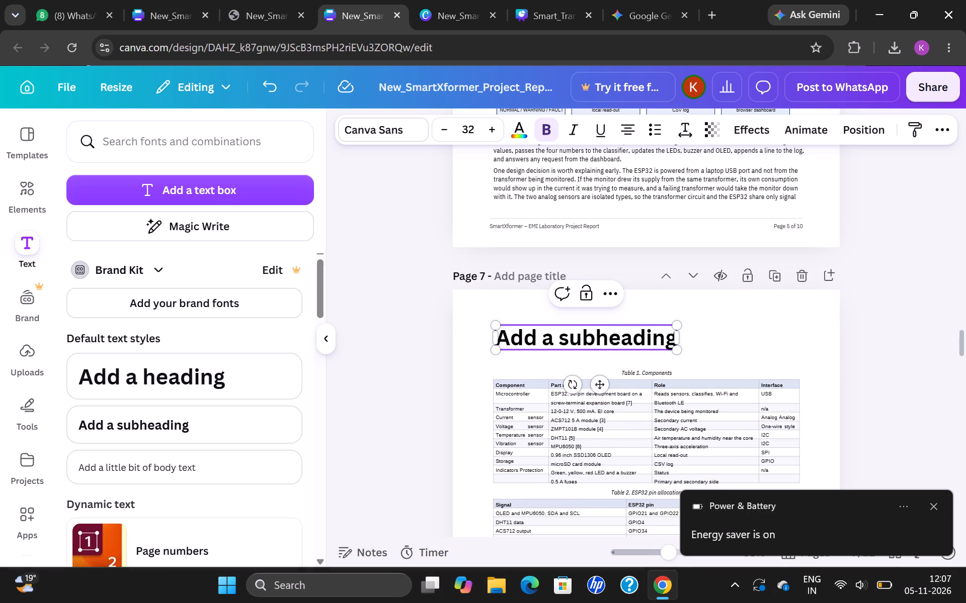
# Replace the subheading placeholder on page 7 with the copied 4 Hardware text block.
pyautogui.hotkey('ctrl', 'a')
pyautogui.press('BackSpace')
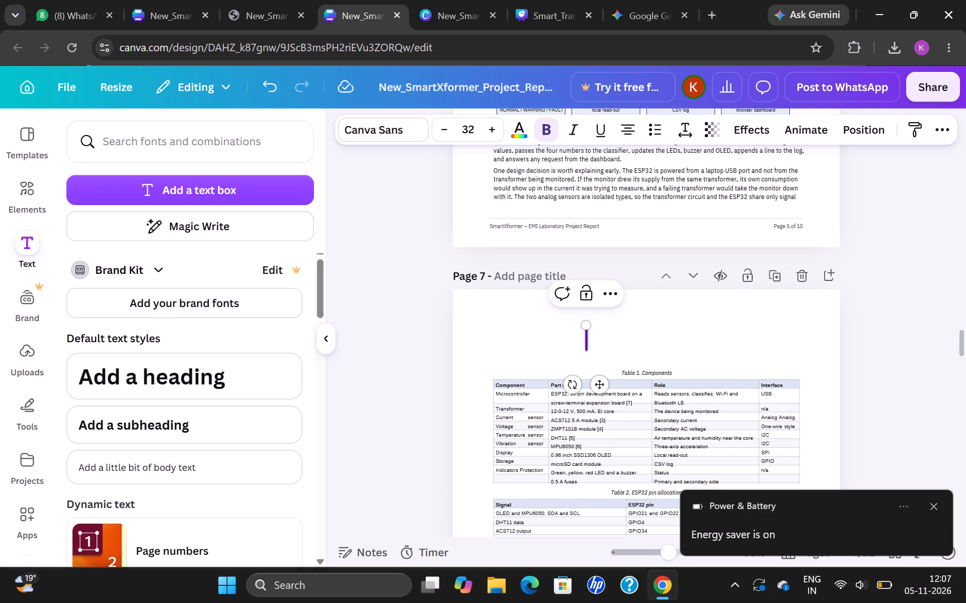
pyautogui.hotkey('ctrl', 'v')
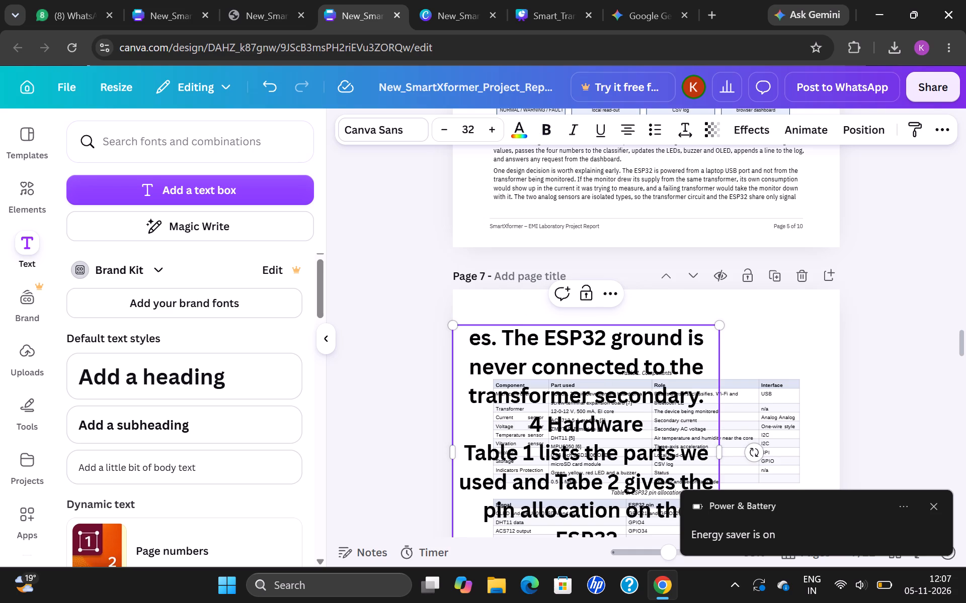
# Delete the "4 Hardware" heading and the leading "es." fragment from the pasted text.
pyautogui.moveTo(641, 423); pyautogui.dragTo(530, 427)
pyautogui.press('BackSpace')
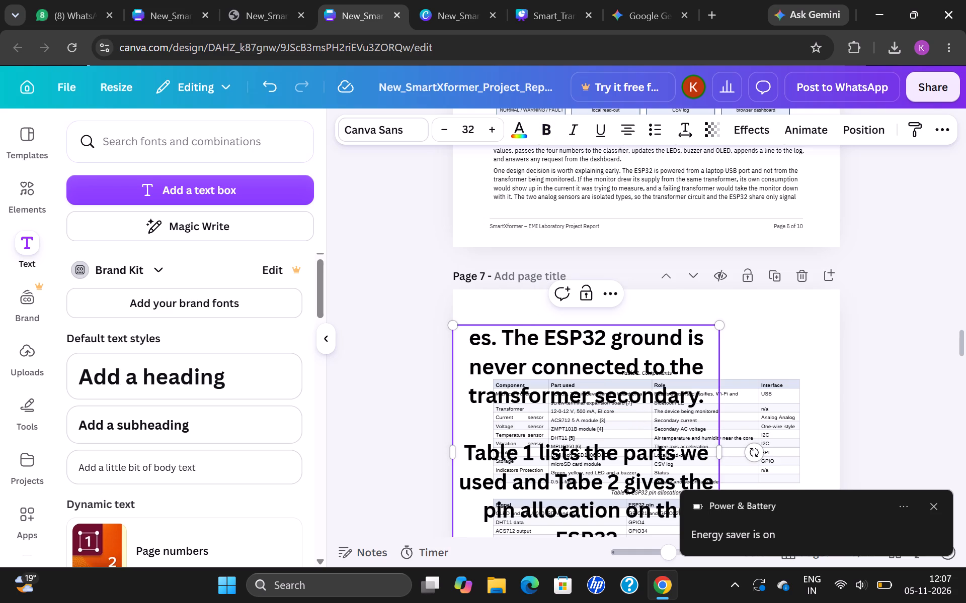
pyautogui.scroll(-1, 516, 380)
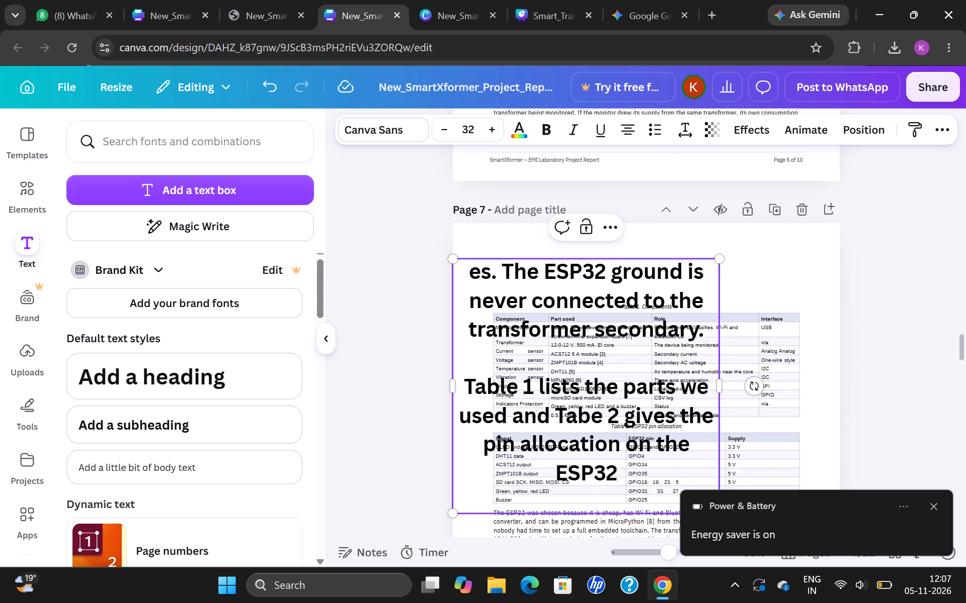
pyautogui.click(496, 275)
pyautogui.press('BackSpace')
pyautogui.press('BackSpace')
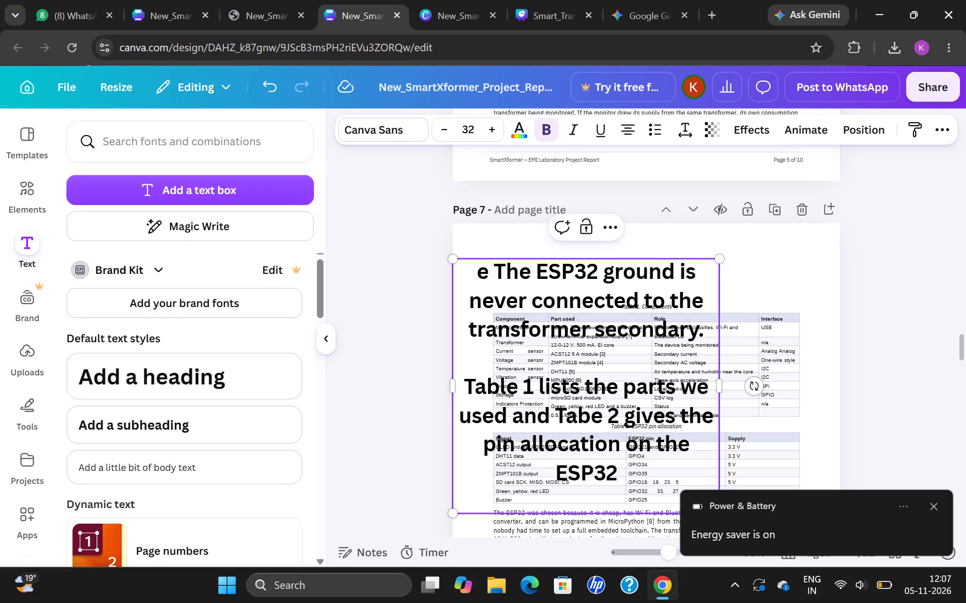
pyautogui.press('BackSpace')
pyautogui.press('BackSpace')
# Reduce the font size of the whole pasted text block on page 7 to 7.
pyautogui.hotkey('ctrl', 'a')
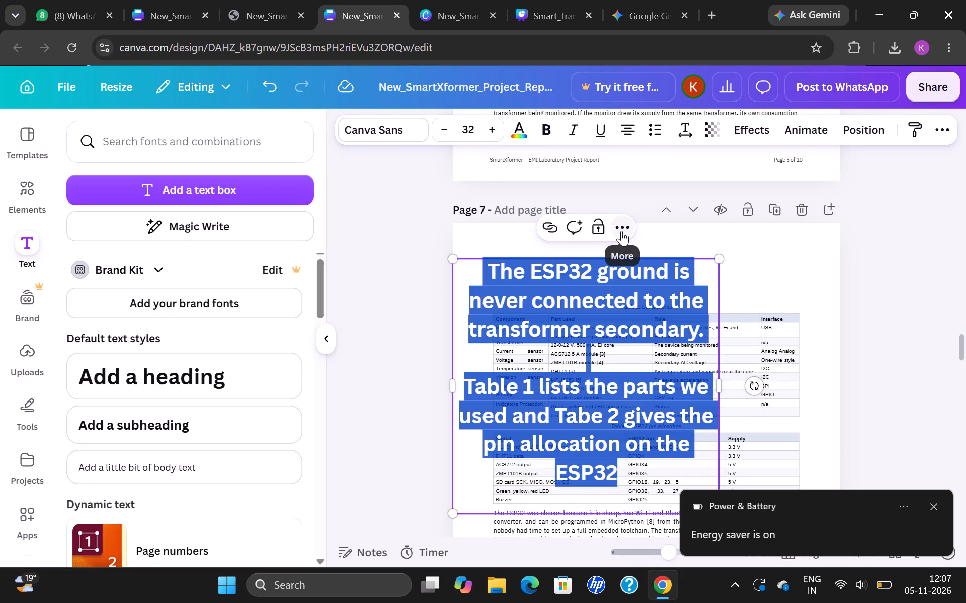
pyautogui.tripleClick(448, 132)
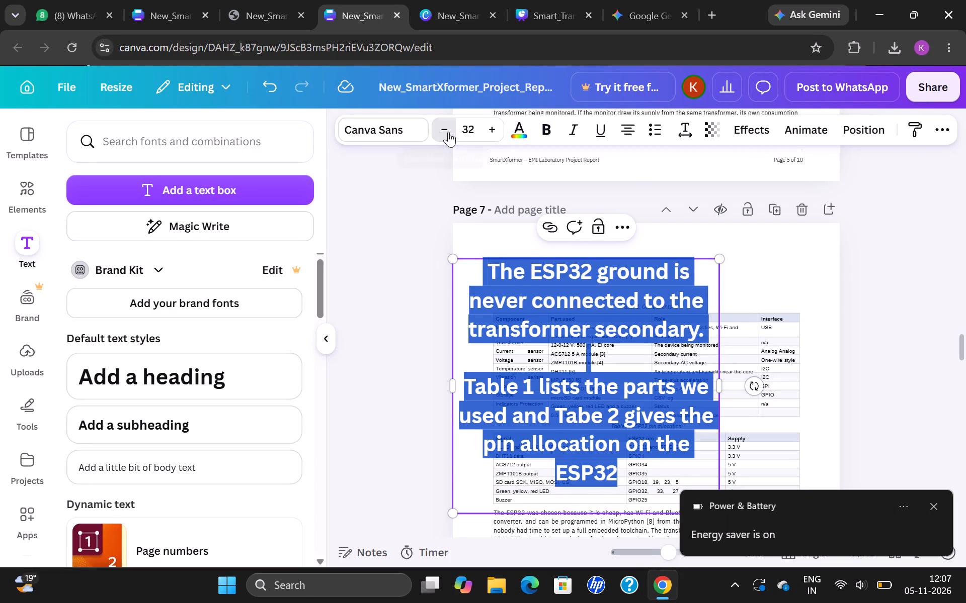
pyautogui.tripleClick(448, 132)
pyautogui.tripleClick(448, 132)
pyautogui.tripleClick(448, 132)
pyautogui.tripleClick(448, 132)
pyautogui.tripleClick(448, 132)
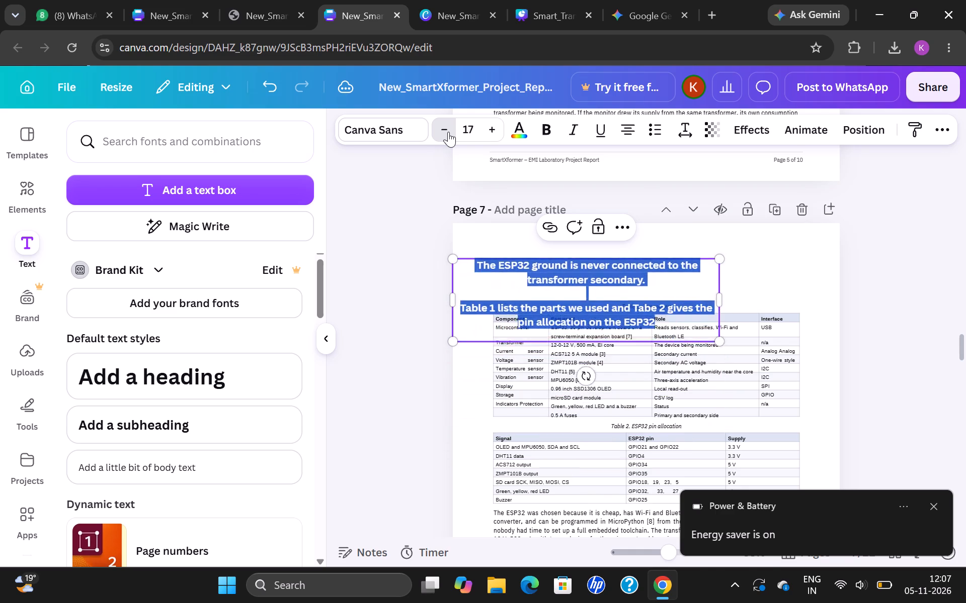
pyautogui.tripleClick(448, 132)
pyautogui.tripleClick(448, 132)
pyautogui.click(448, 132)
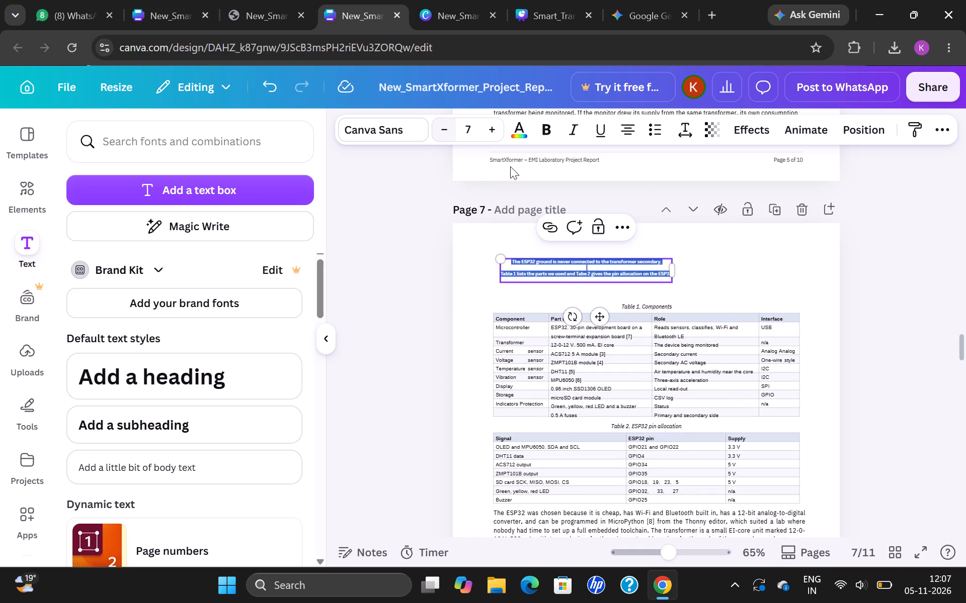
# Remove the empty line between the two sentences of the pasted text block.
pyautogui.click(593, 265)
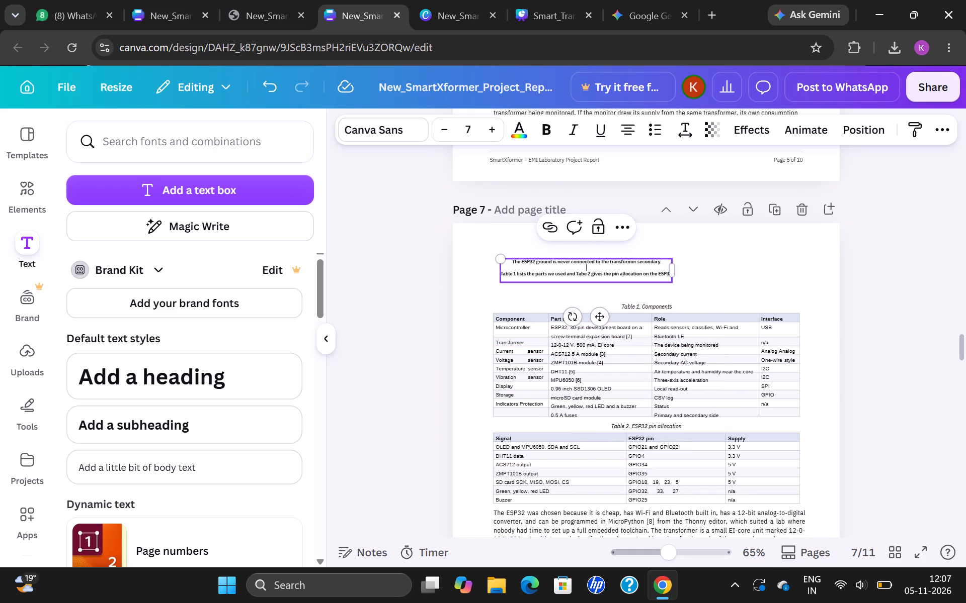
pyautogui.press('BackSpace')
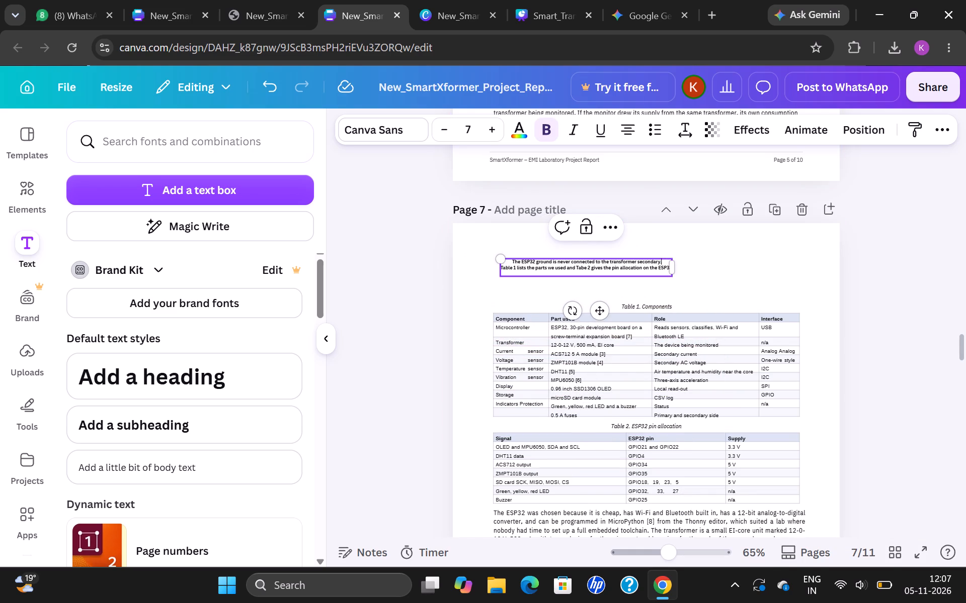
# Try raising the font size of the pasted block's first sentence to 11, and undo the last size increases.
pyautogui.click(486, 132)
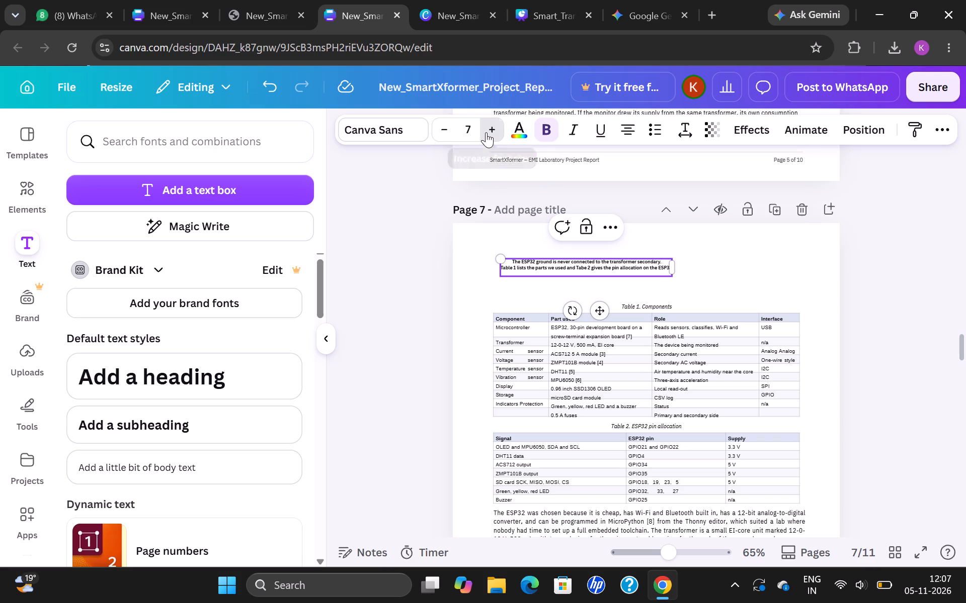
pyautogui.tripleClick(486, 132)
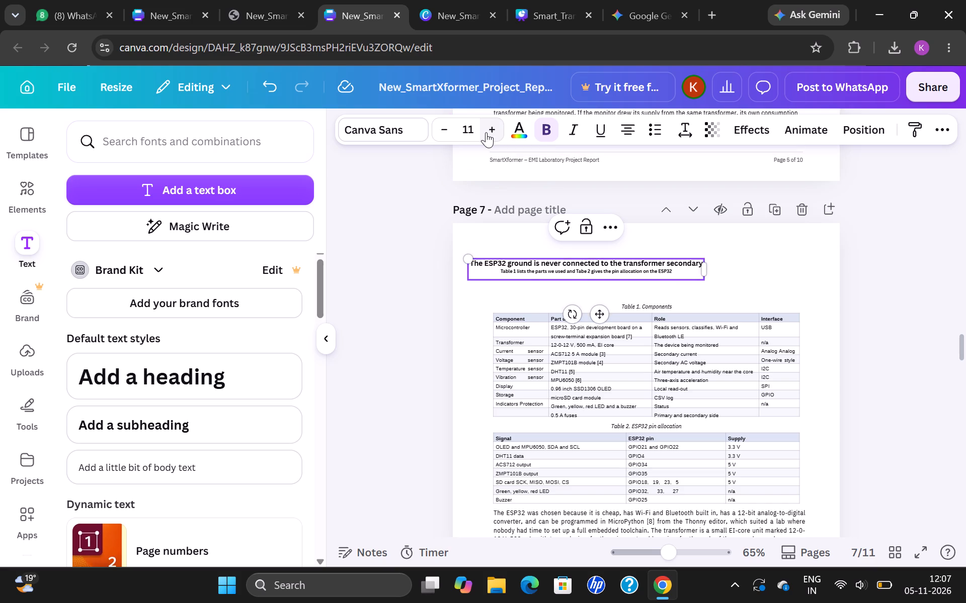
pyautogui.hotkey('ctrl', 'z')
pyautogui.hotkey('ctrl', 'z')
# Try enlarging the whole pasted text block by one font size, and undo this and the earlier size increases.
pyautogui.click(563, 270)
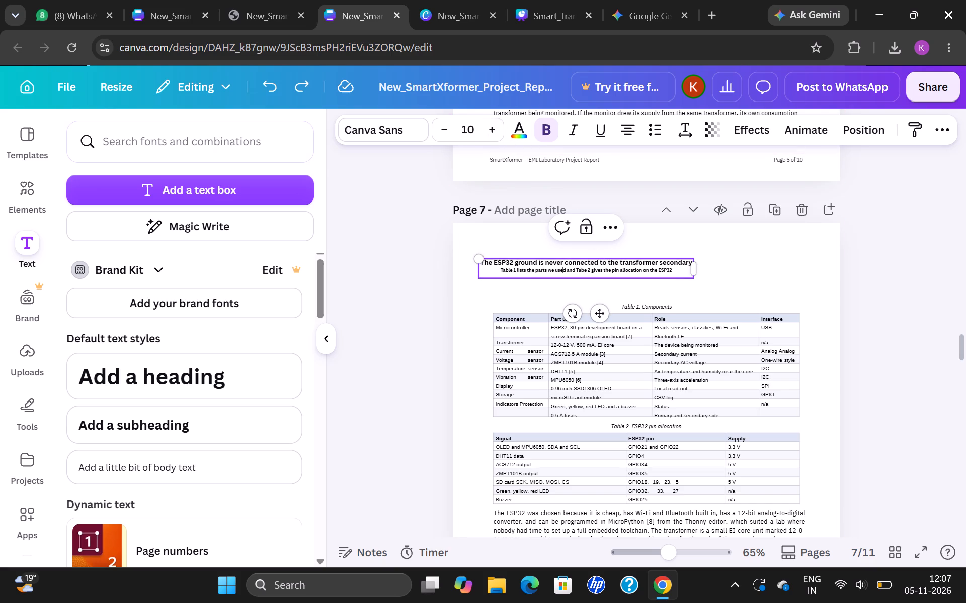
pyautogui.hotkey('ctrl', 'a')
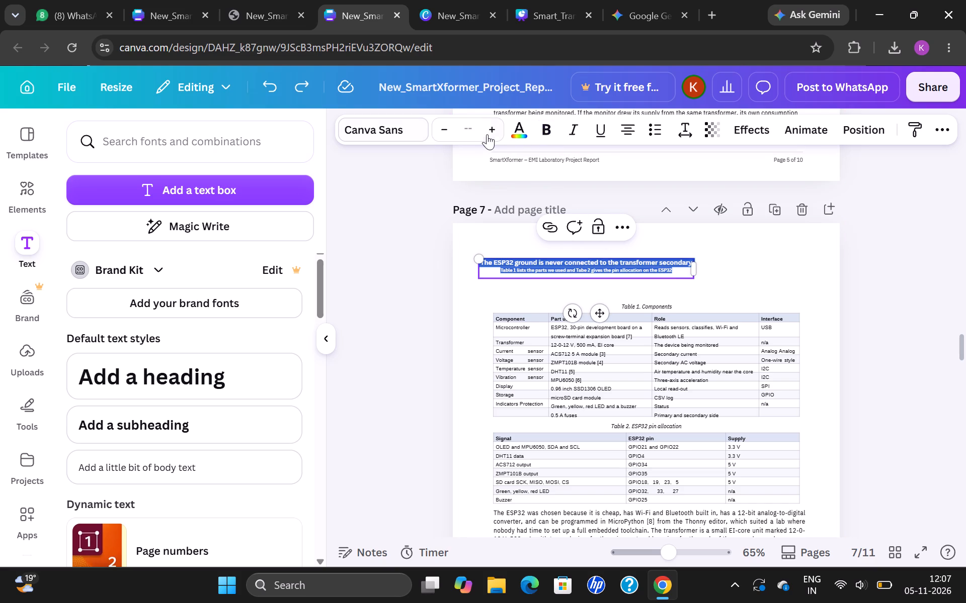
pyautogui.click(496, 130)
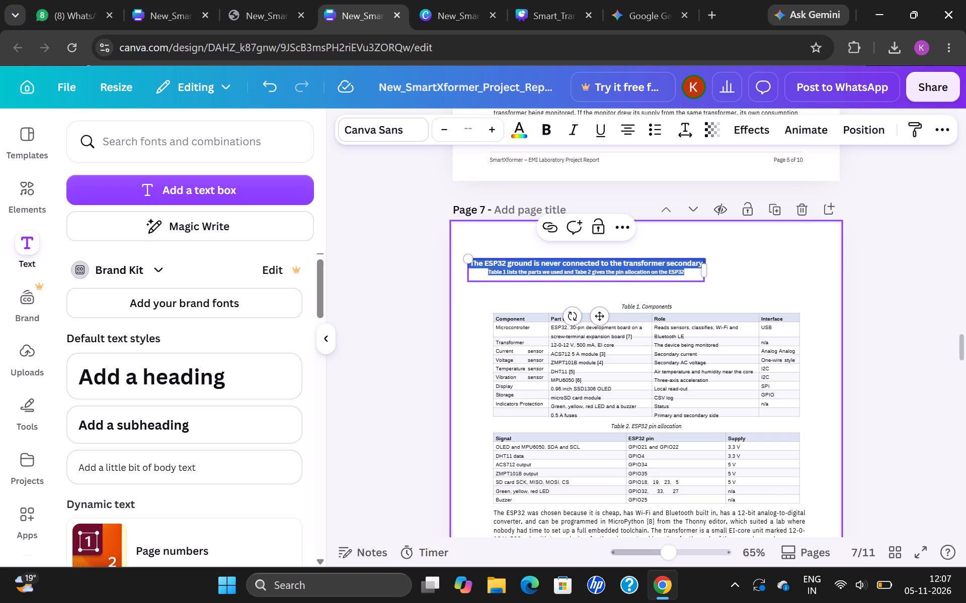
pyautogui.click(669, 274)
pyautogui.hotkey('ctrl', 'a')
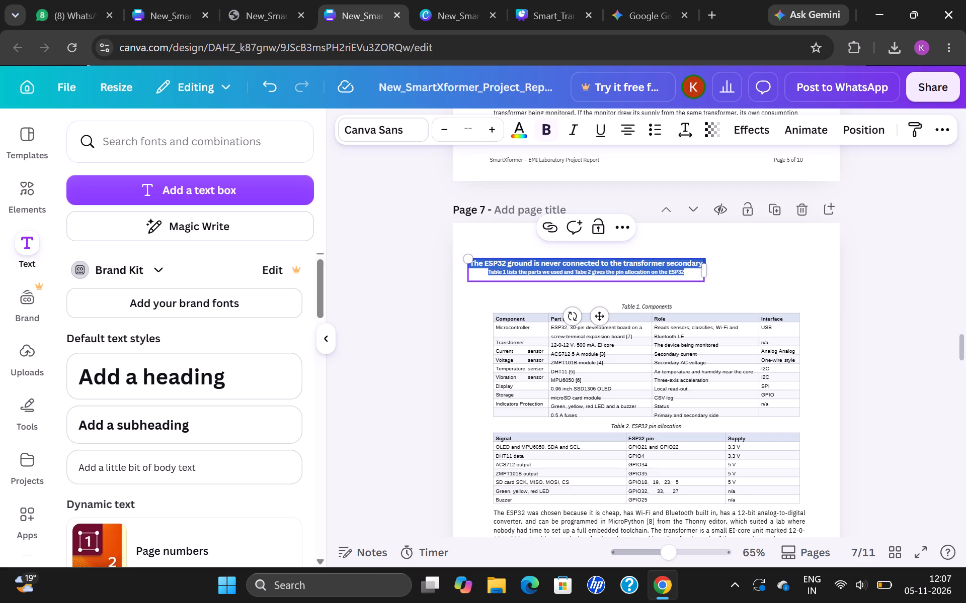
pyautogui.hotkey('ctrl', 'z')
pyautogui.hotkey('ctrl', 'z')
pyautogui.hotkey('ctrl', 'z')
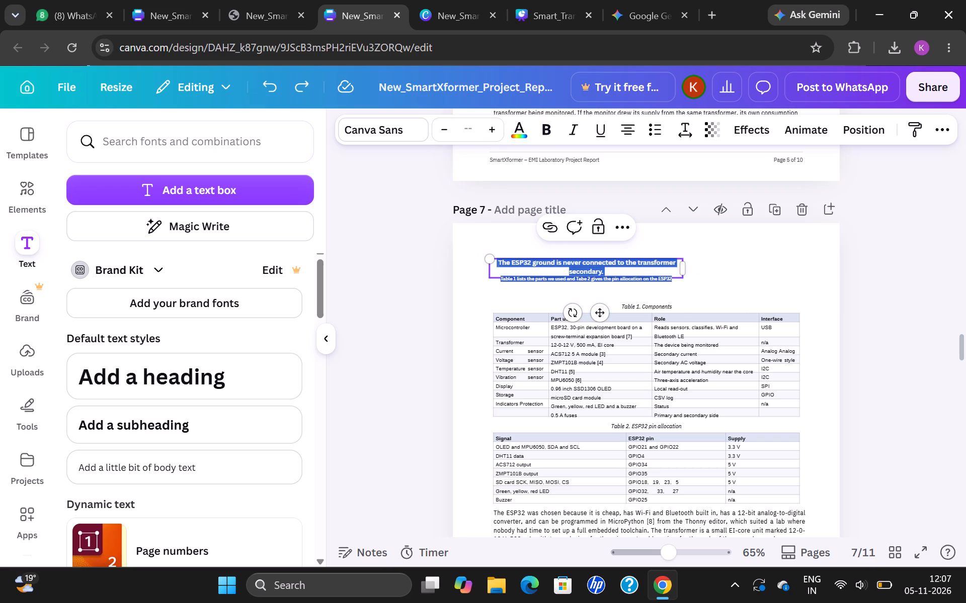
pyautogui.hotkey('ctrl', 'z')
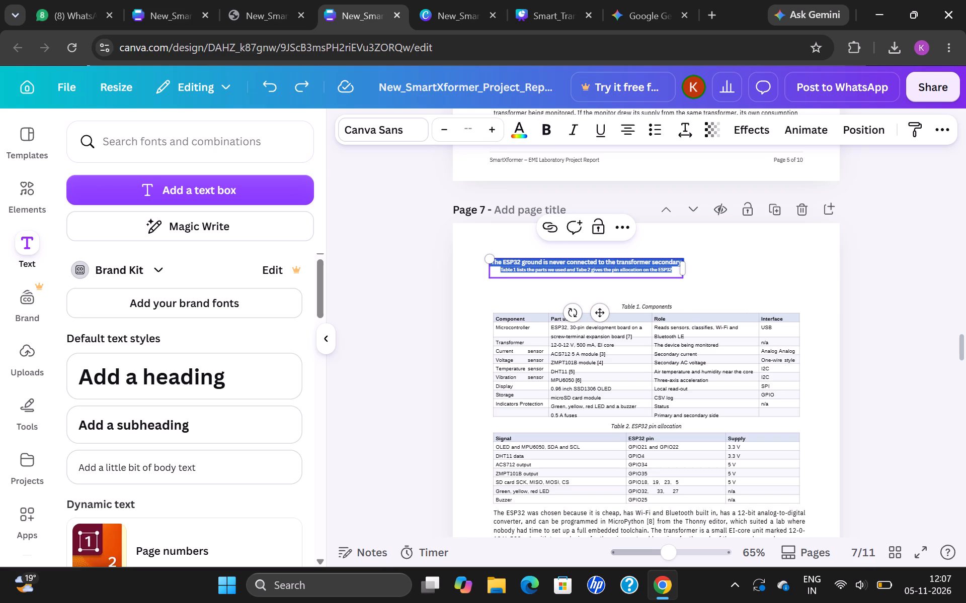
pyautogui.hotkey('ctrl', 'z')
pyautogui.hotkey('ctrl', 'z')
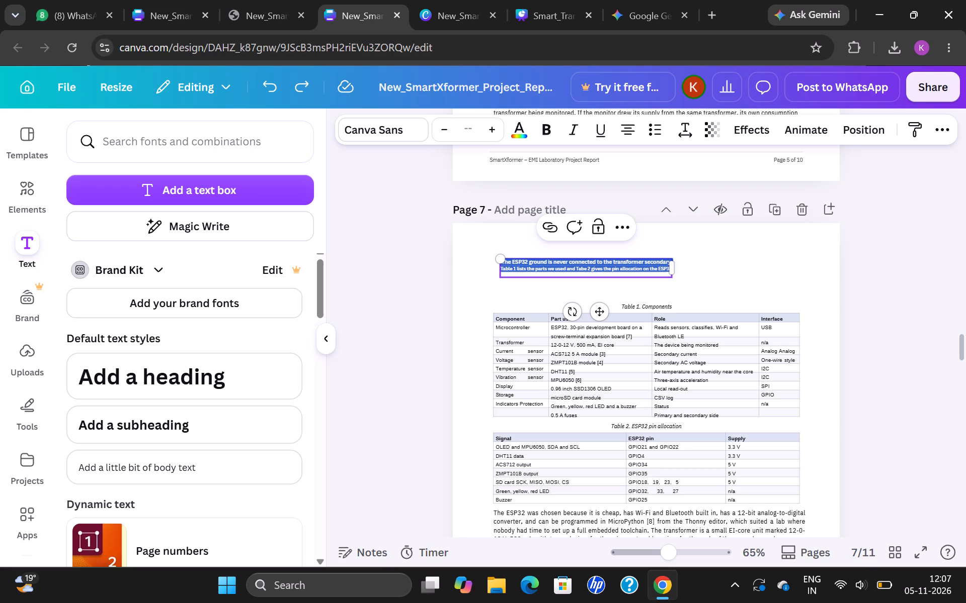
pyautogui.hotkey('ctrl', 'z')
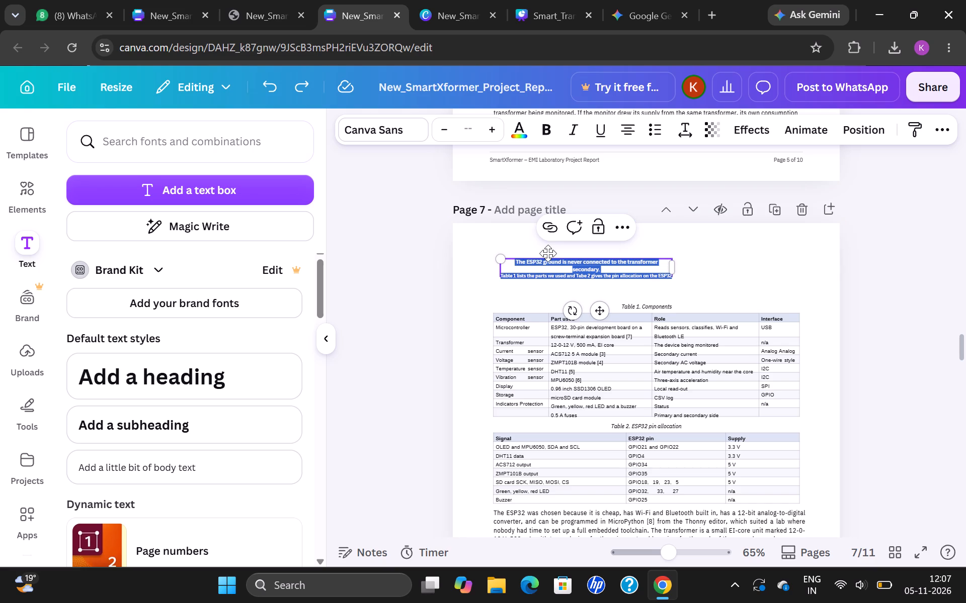
# Select all the text in the block above Table 1 and increase its font size by two steps.
pyautogui.click(610, 269)
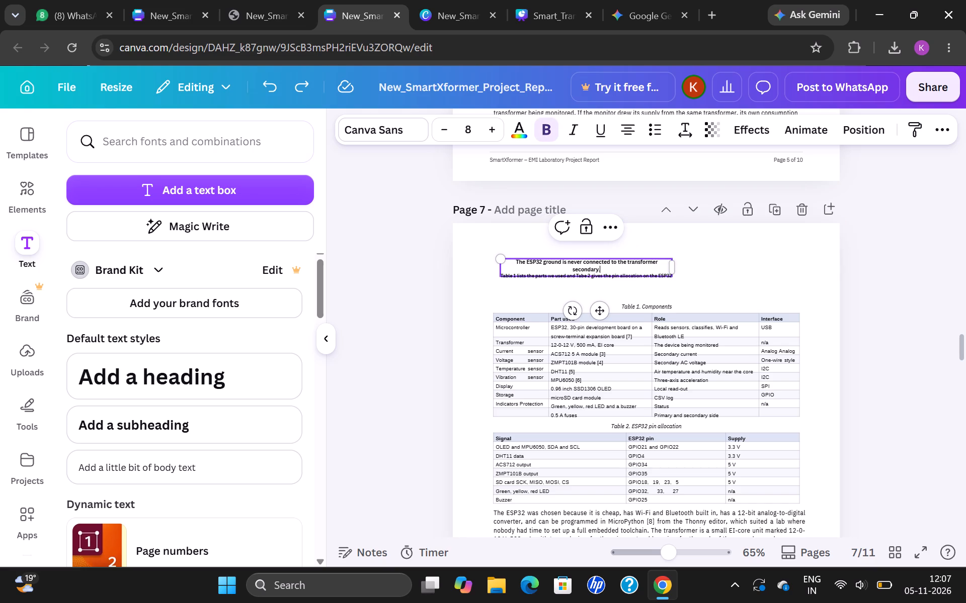
pyautogui.click(694, 274)
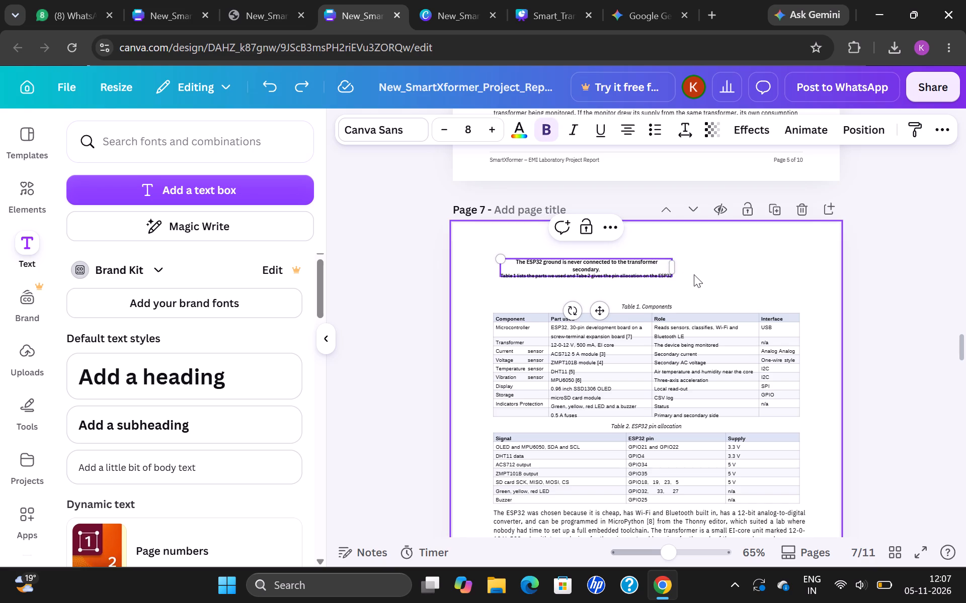
pyautogui.click(642, 262)
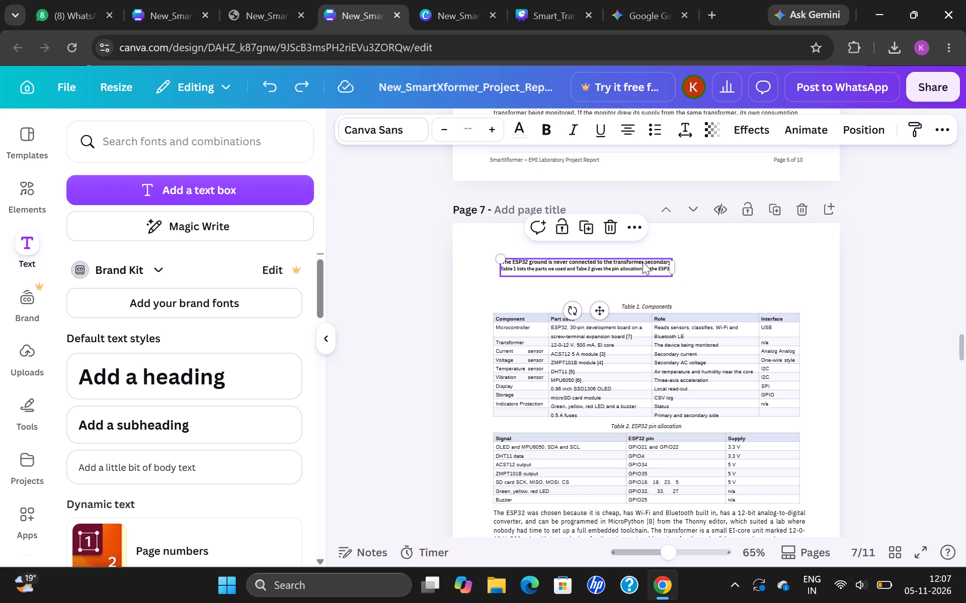
pyautogui.hotkey('ctrl', 'a')
pyautogui.click(586, 253)
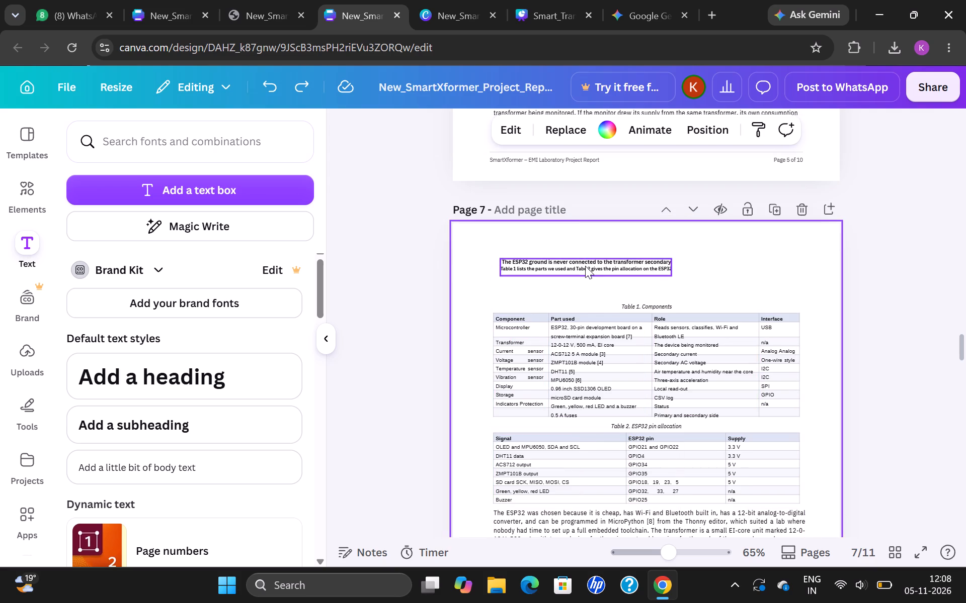
pyautogui.doubleClick(585, 266)
pyautogui.hotkey('ctrl', 'a')
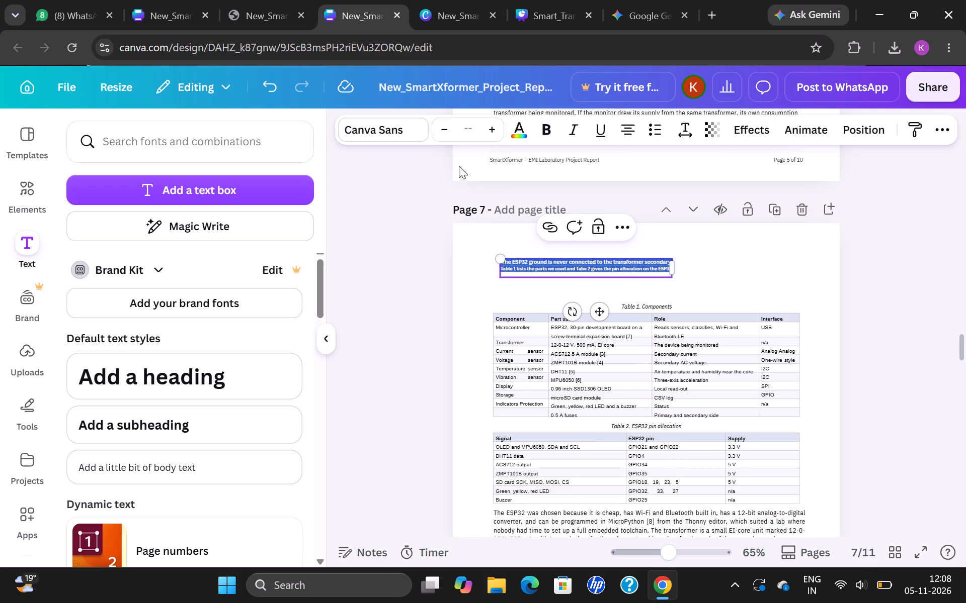
pyautogui.click(500, 132)
pyautogui.click(500, 132)
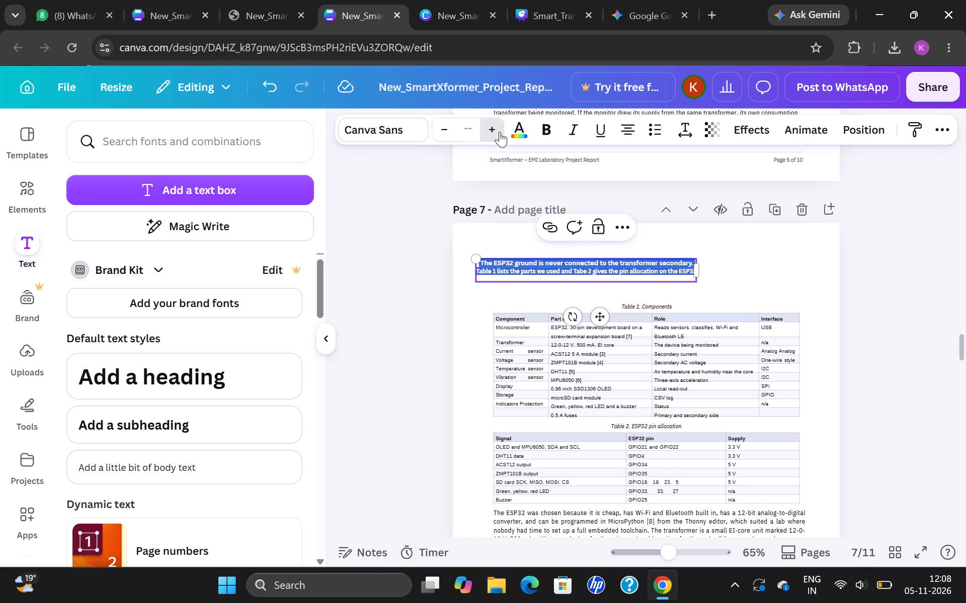
# Increase the pasted text block's font size by one step and move it to roughly line up with Table 1's left edge.
pyautogui.click(500, 132)
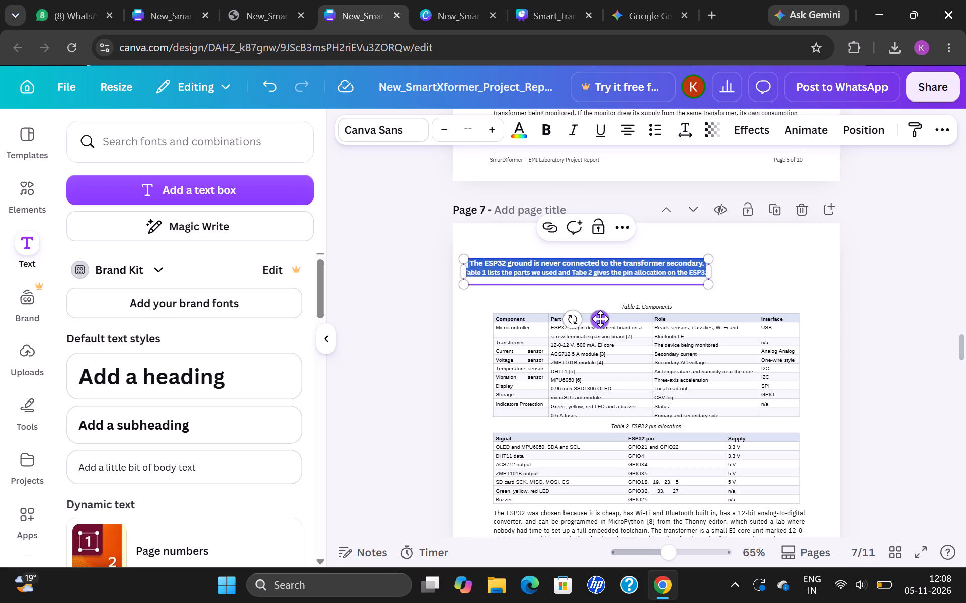
pyautogui.moveTo(601, 319); pyautogui.dragTo(616, 317)
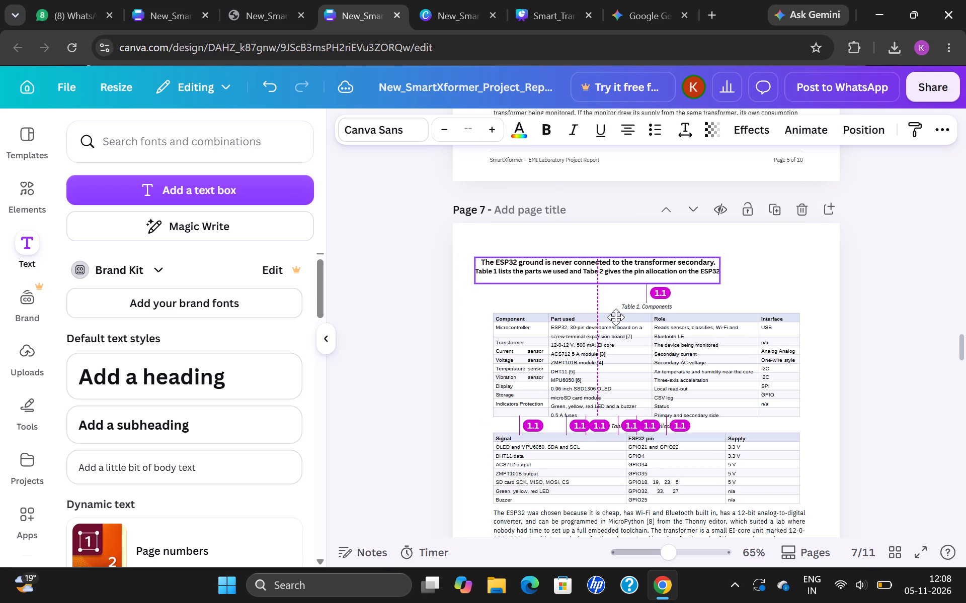
pyautogui.moveTo(616, 317); pyautogui.dragTo(624, 321)
pyautogui.click(794, 281)
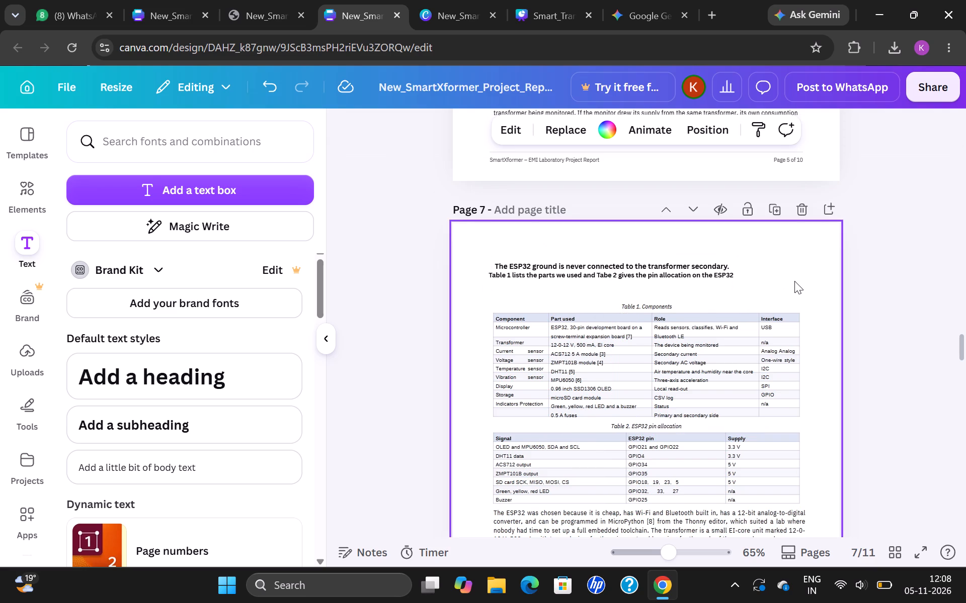
# Replace all the text in the block above Table 1 with the heading HARDWARE.
pyautogui.click(697, 266)
pyautogui.tripleClick(697, 266)
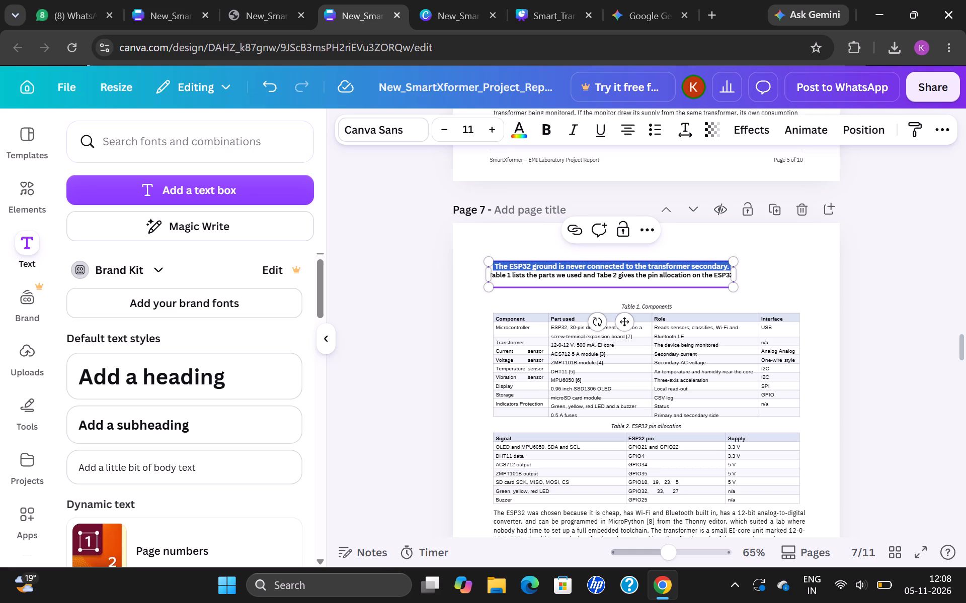
pyautogui.hotkey('ctrl', 'a')
pyautogui.press('BackSpace')
pyautogui.write('HARD')
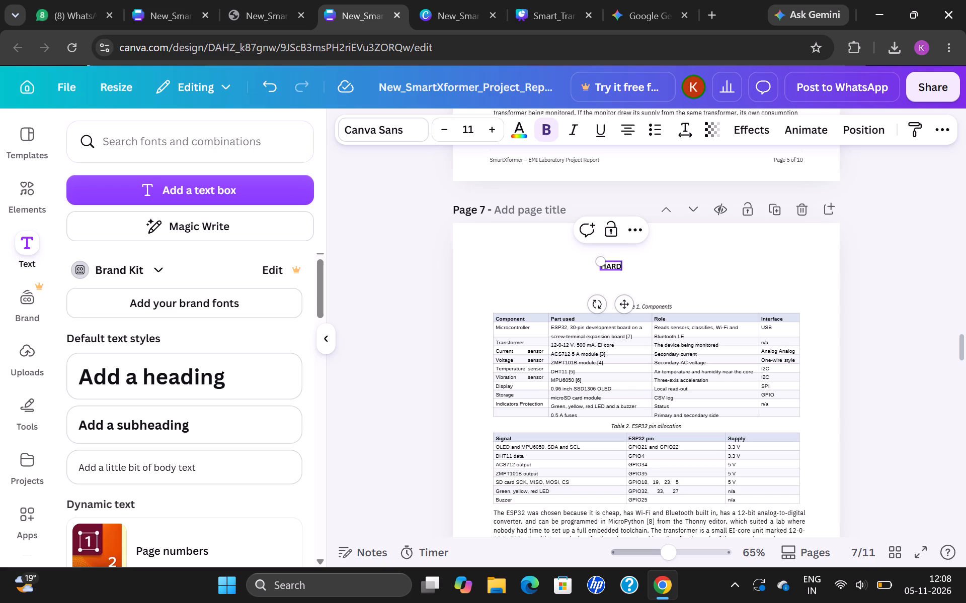
pyautogui.write('WARE')
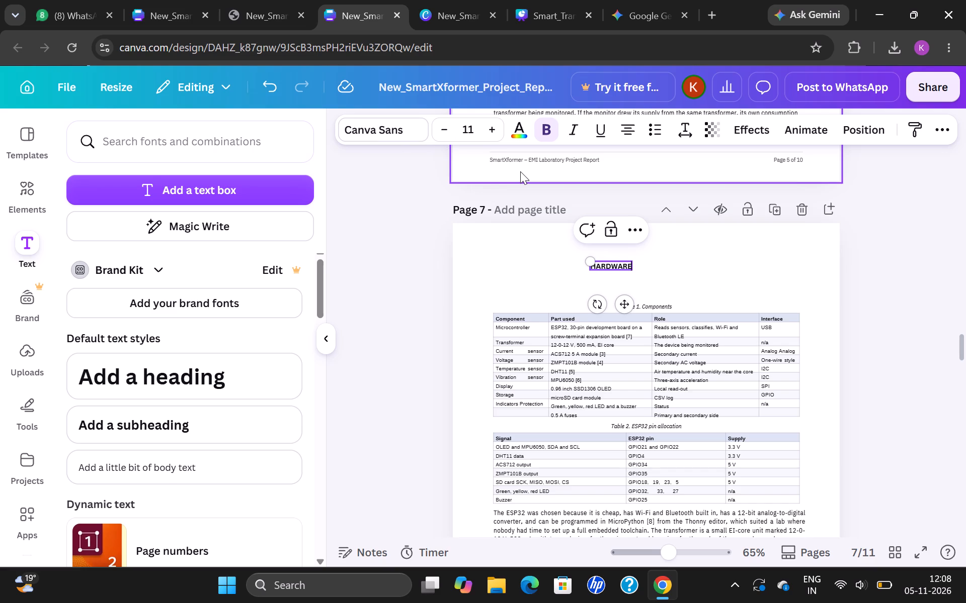
# Set the font size of the whole HARDWARE heading to 18.
pyautogui.hotkey('ctrl', 'a')
pyautogui.tripleClick(486, 136)
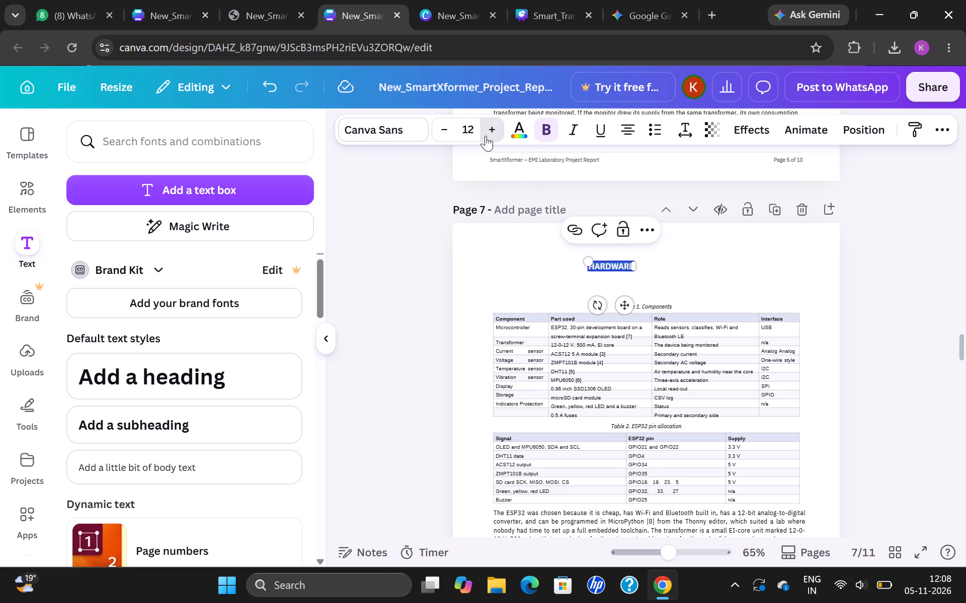
pyautogui.tripleClick(486, 136)
pyautogui.click(486, 136)
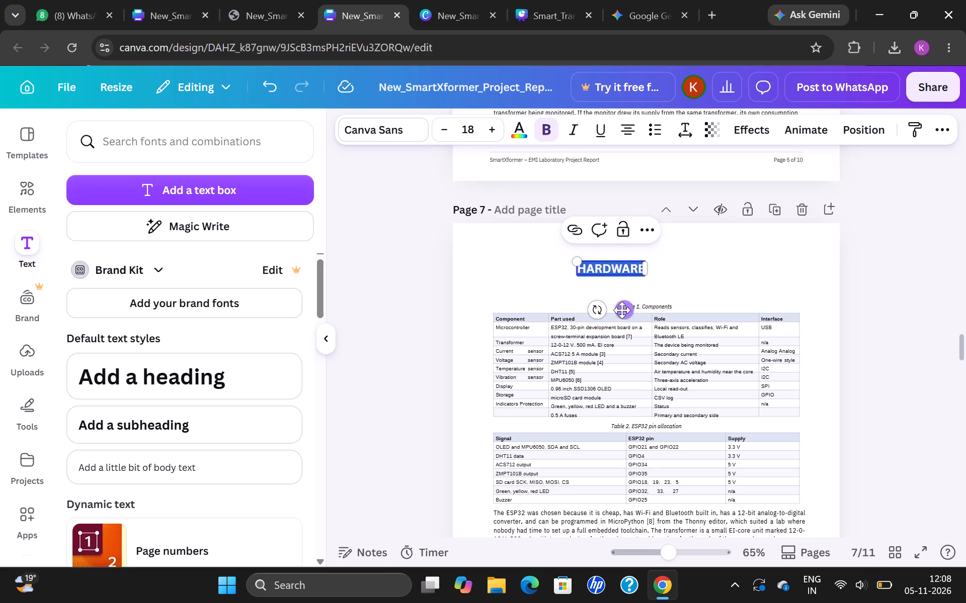
# Move the HARDWARE heading horizontally so it sits about centred above the Table 1 caption on page 7.
pyautogui.moveTo(624, 308); pyautogui.dragTo(558, 310)
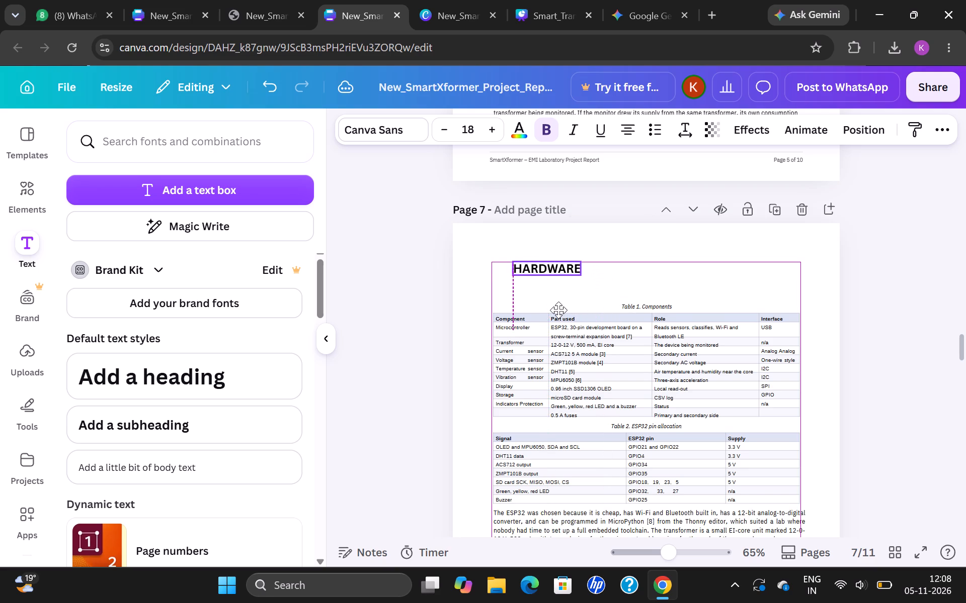
pyautogui.moveTo(558, 310); pyautogui.dragTo(567, 308)
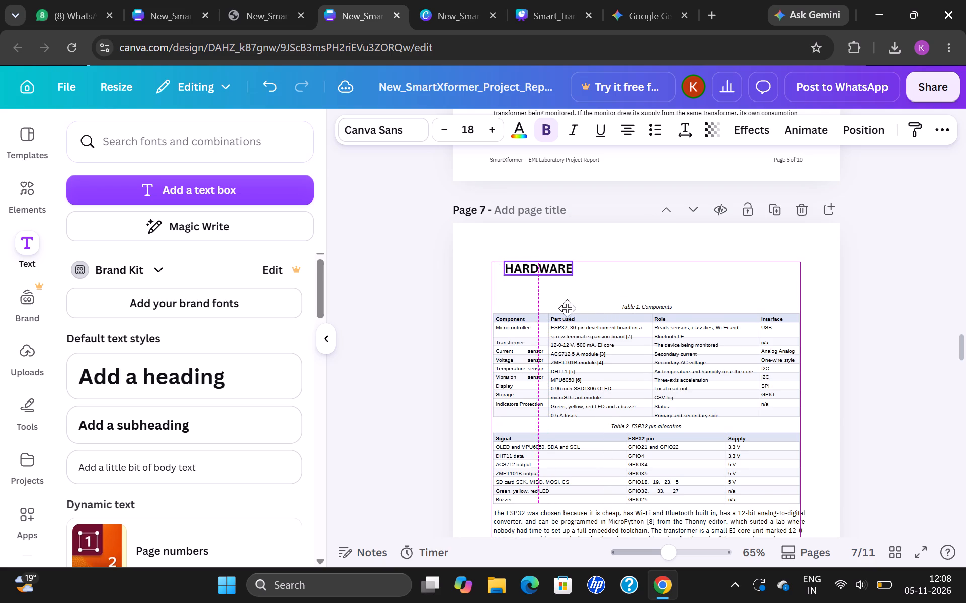
pyautogui.moveTo(567, 308); pyautogui.dragTo(646, 309)
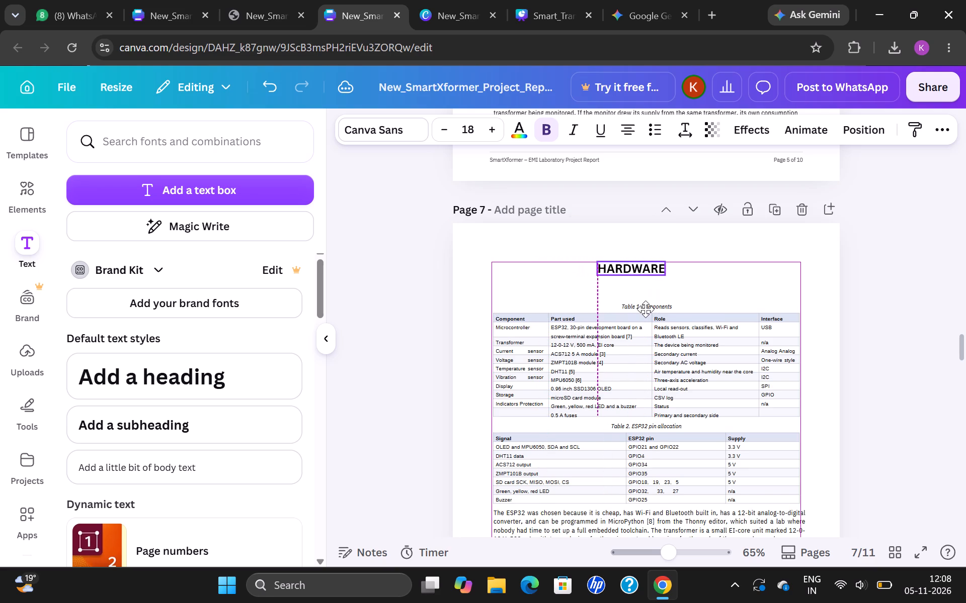
pyautogui.moveTo(646, 309); pyautogui.dragTo(657, 309)
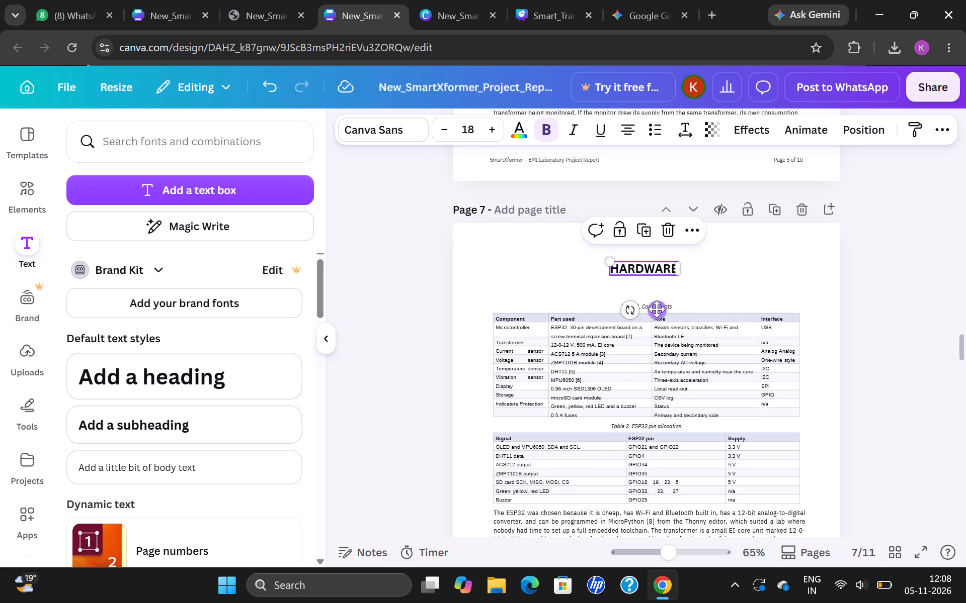
pyautogui.click(566, 298)
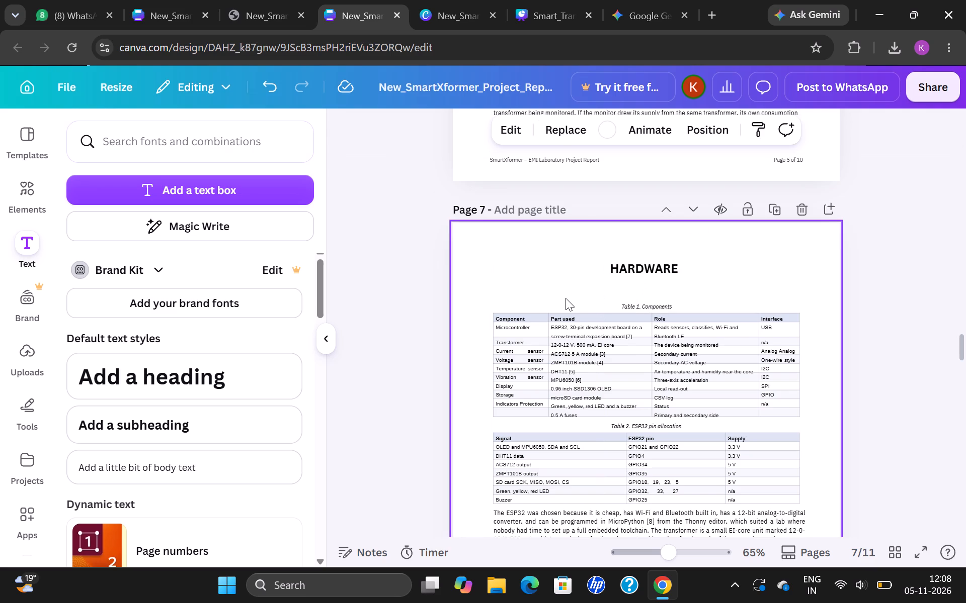
# Review the layout of the report's pages, from the cover through to the HARDWARE page.
pyautogui.scroll(-7, 566, 298)
pyautogui.scroll(-14, 566, 298)
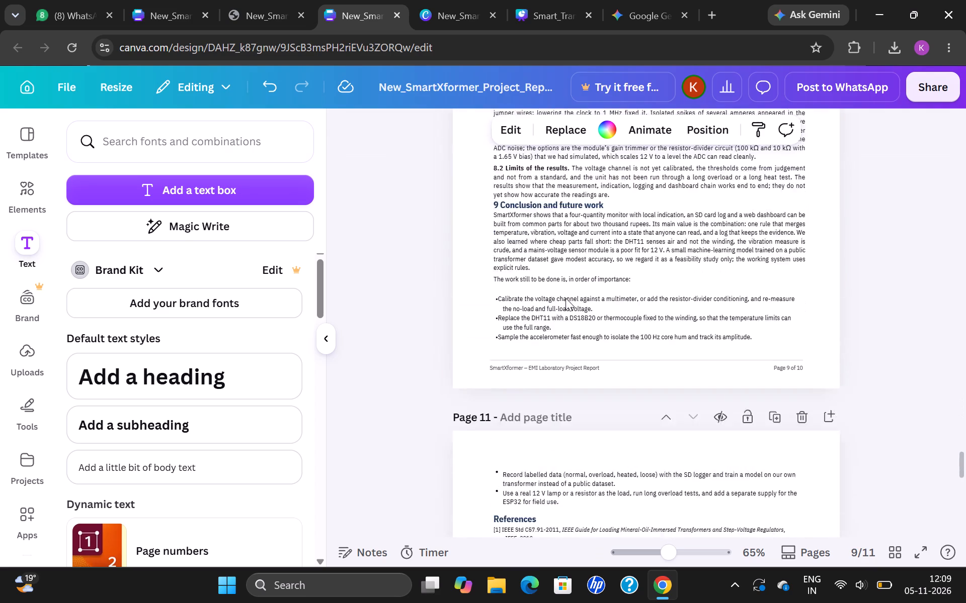
pyautogui.scroll(20, 566, 298)
pyautogui.scroll(17, 566, 298)
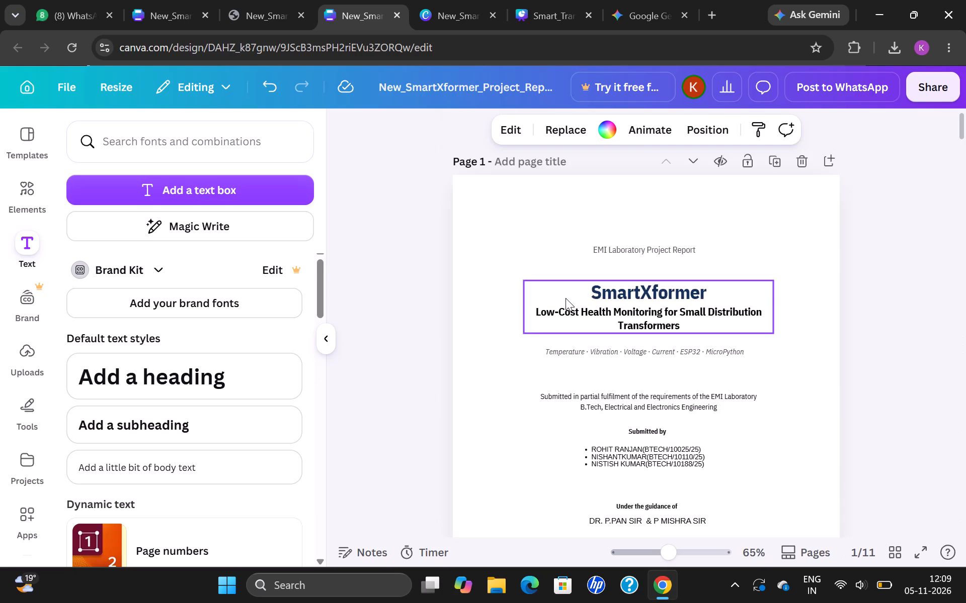
pyautogui.scroll(-4, 566, 298)
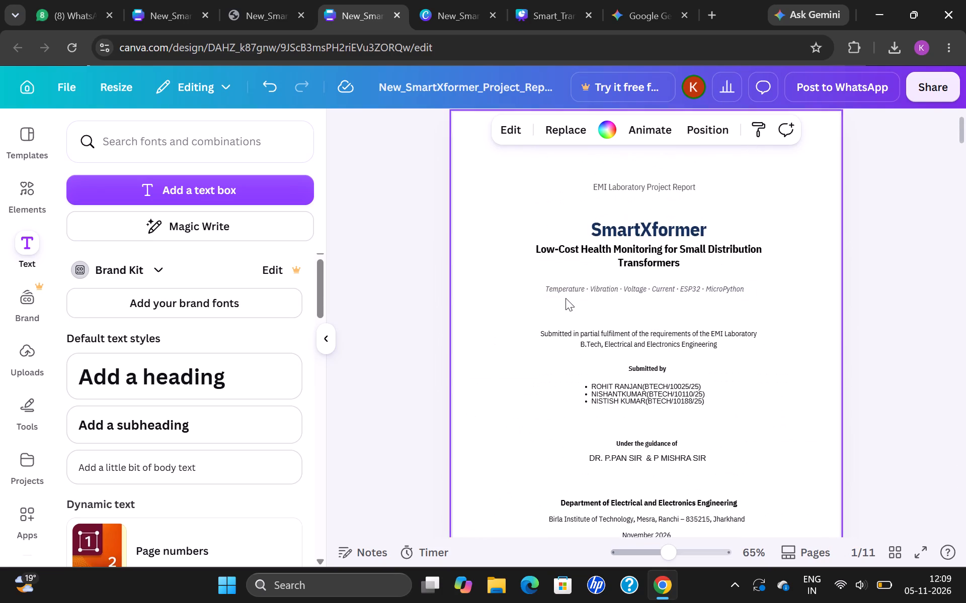
pyautogui.scroll(-2, 566, 298)
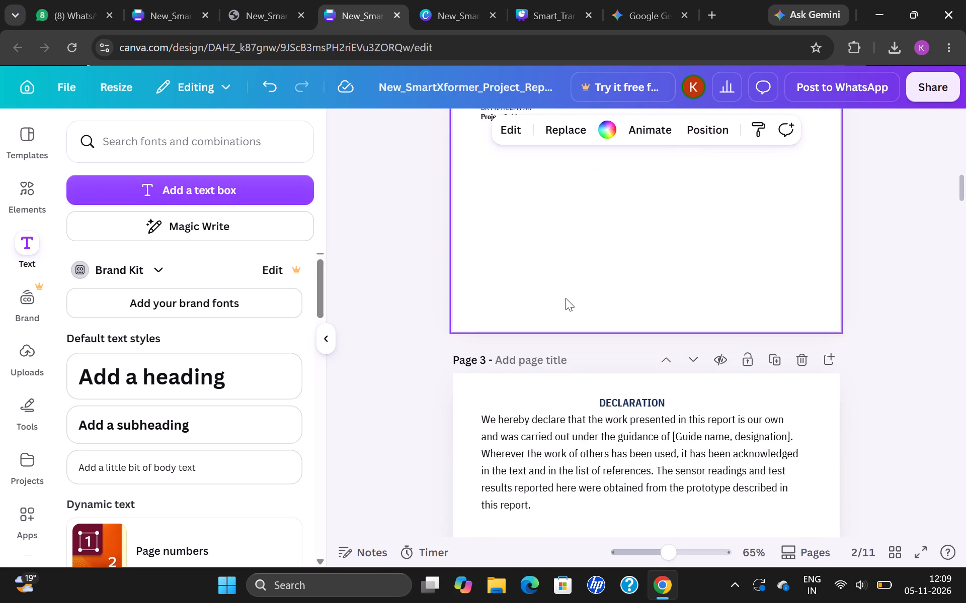
pyautogui.scroll(-7, 566, 298)
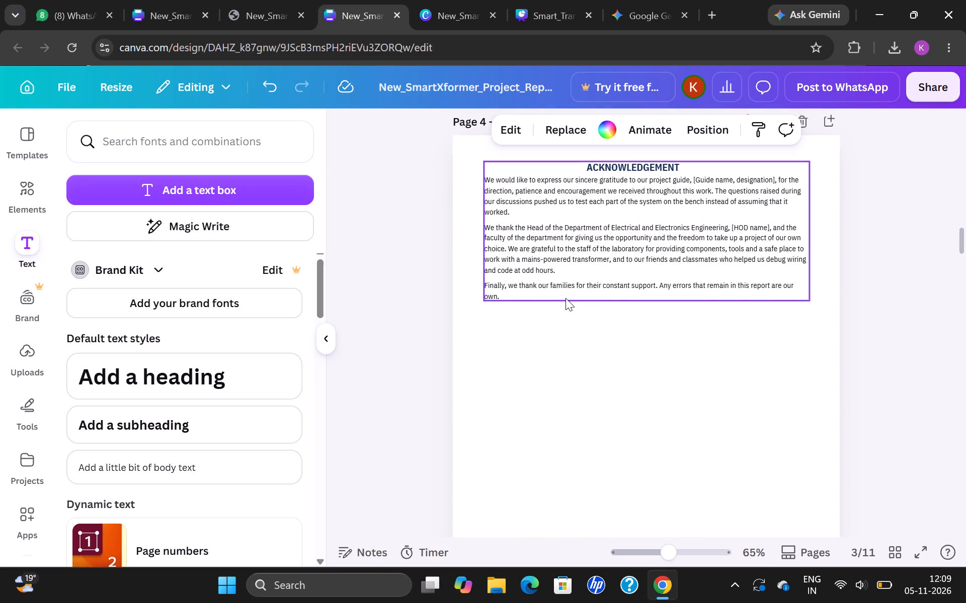
pyautogui.scroll(1, 566, 298)
pyautogui.scroll(-5, 566, 298)
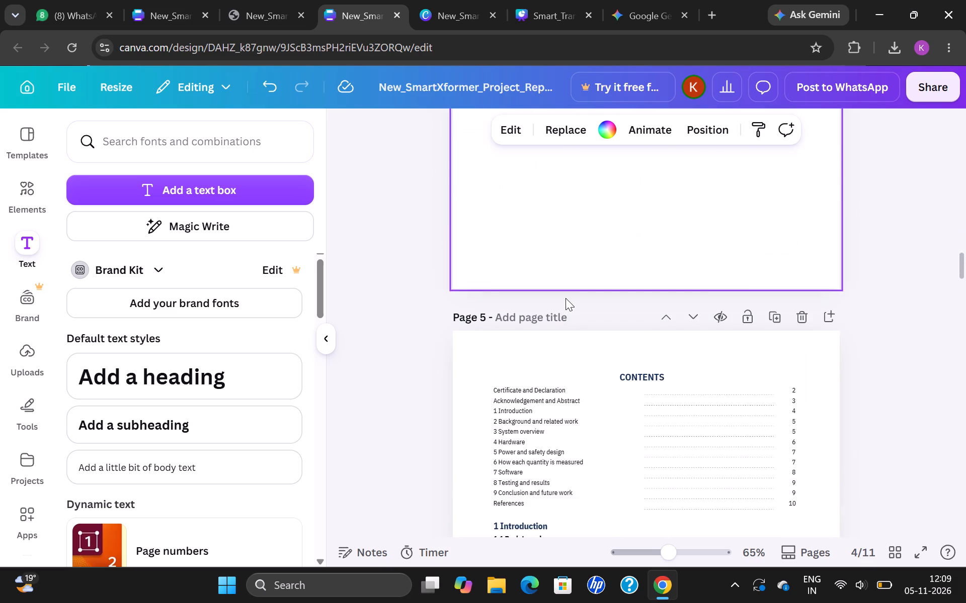
pyautogui.scroll(-6, 566, 298)
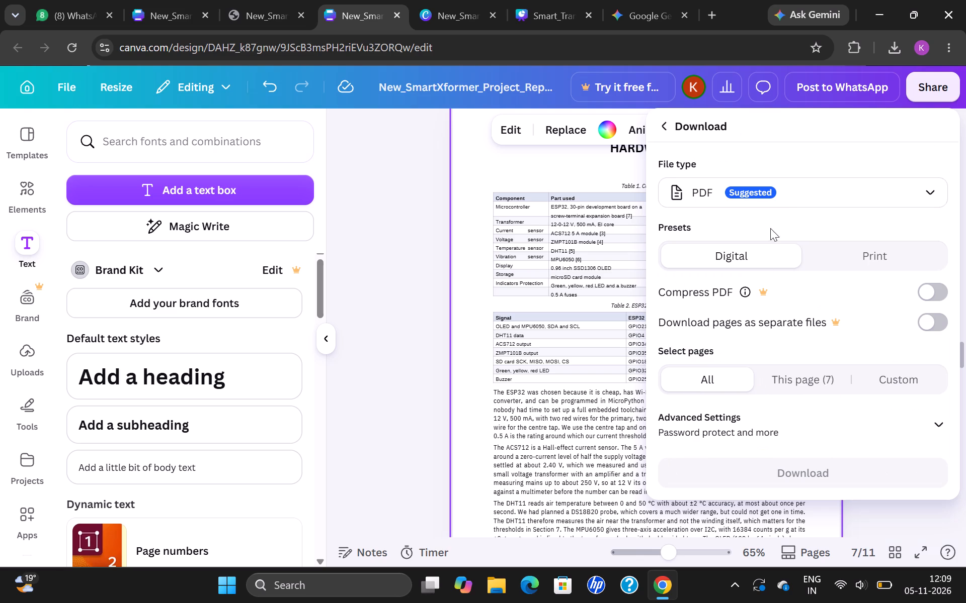
pyautogui.scroll(-1, 773, 357)
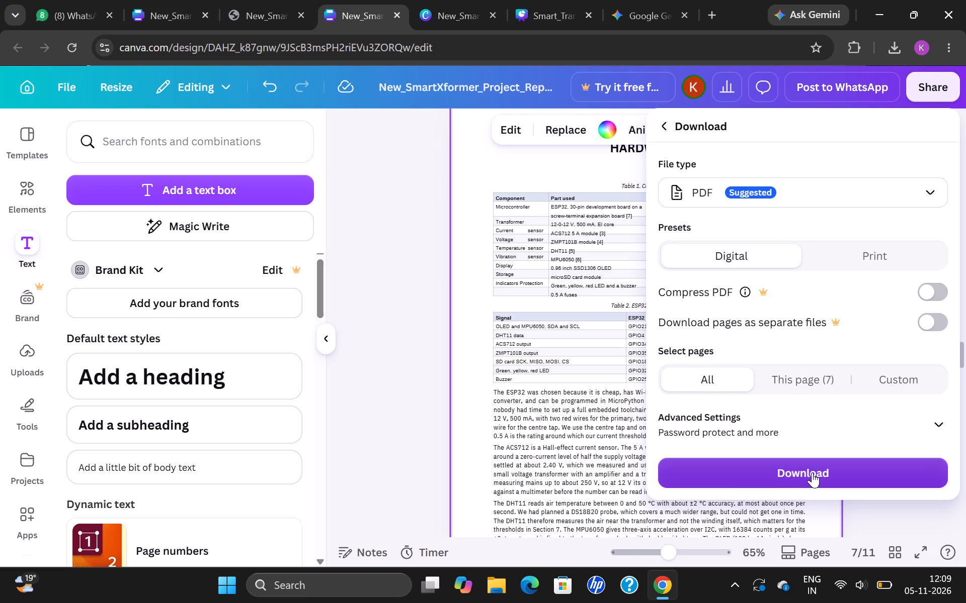
pyautogui.click(812, 472)
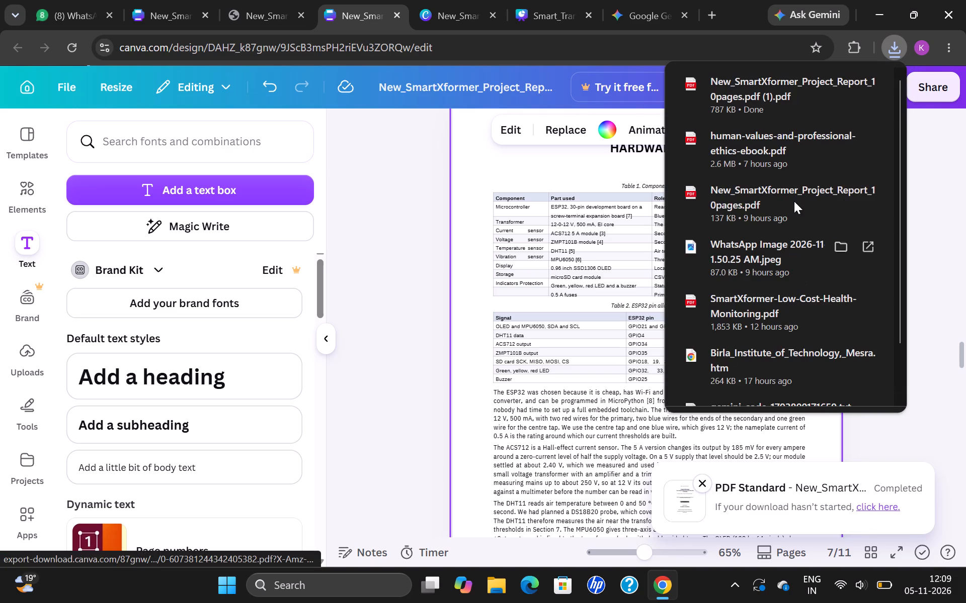
# Show the newly downloaded SmartXformer report PDF in the Downloads folder and bring up the available actions for that file.
pyautogui.click(845, 83)
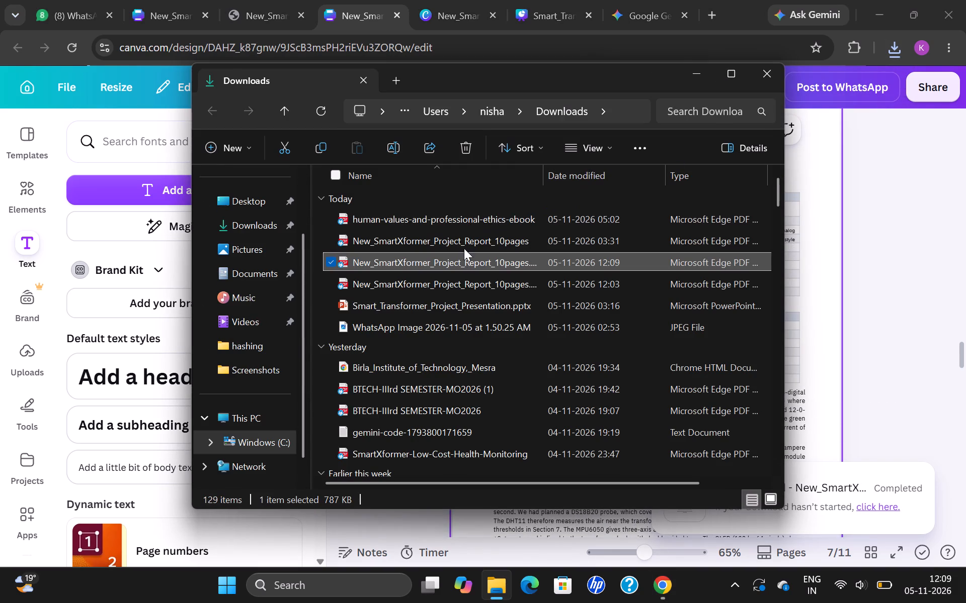
pyautogui.rightClick(354, 264)
pyautogui.rightClick(354, 264)
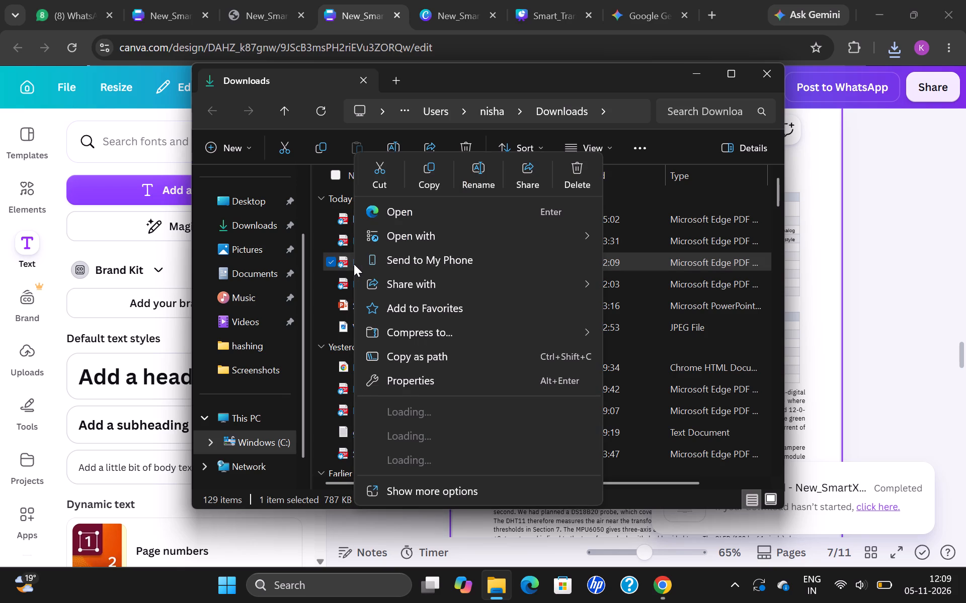